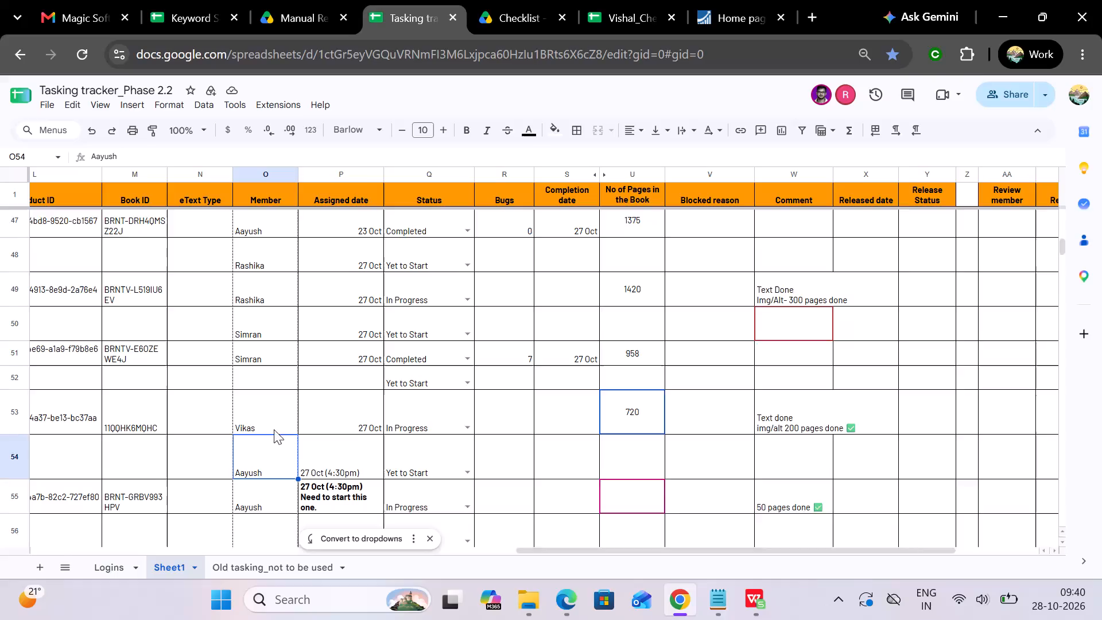
Copy the ISBN of the Limmer Emergency Care 14 eText assigned to Vishal in row 42 of the tracker.
{"action": "scroll", "coordinate": [274, 429], "scroll_direction": "up", "scroll_amount": 1}
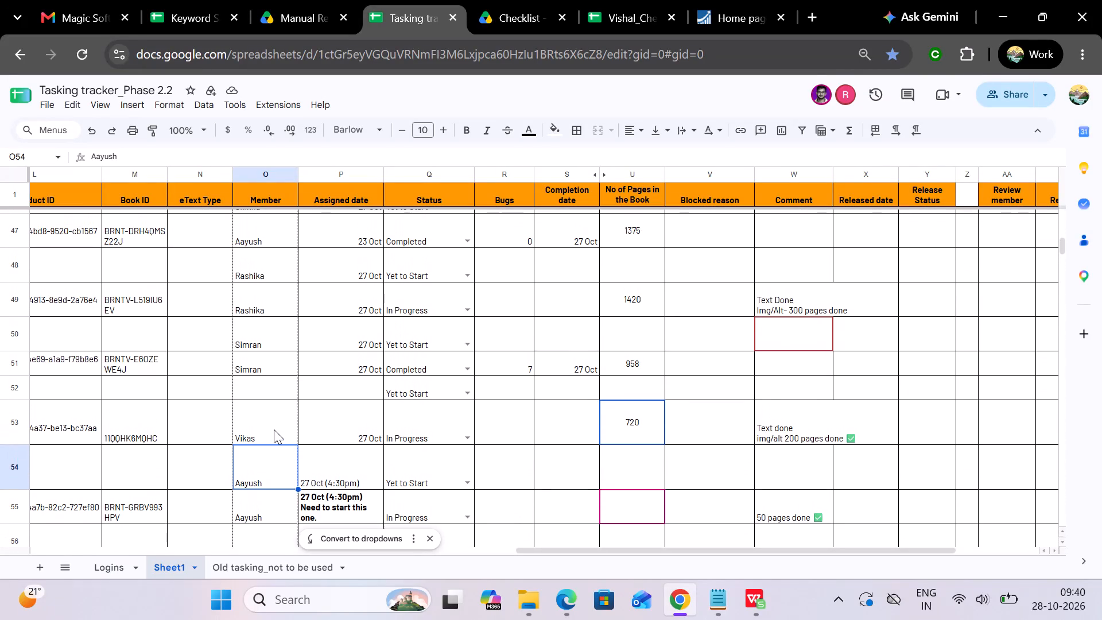
{"action": "scroll", "coordinate": [274, 429], "scroll_direction": "up", "scroll_amount": 1}
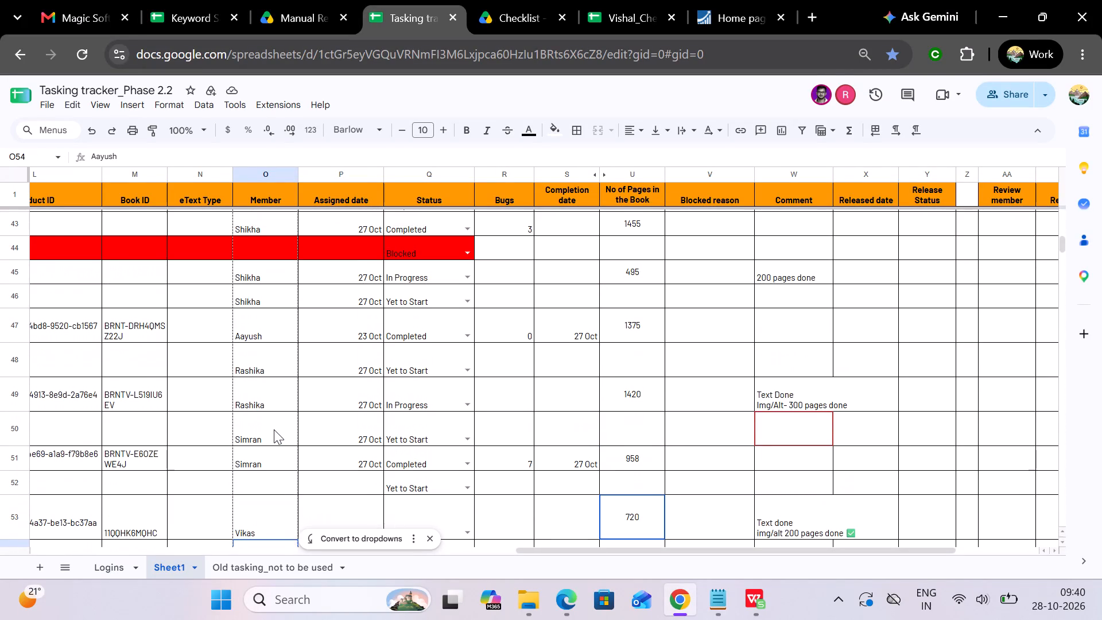
{"action": "scroll", "coordinate": [274, 429], "scroll_direction": "up", "scroll_amount": 1}
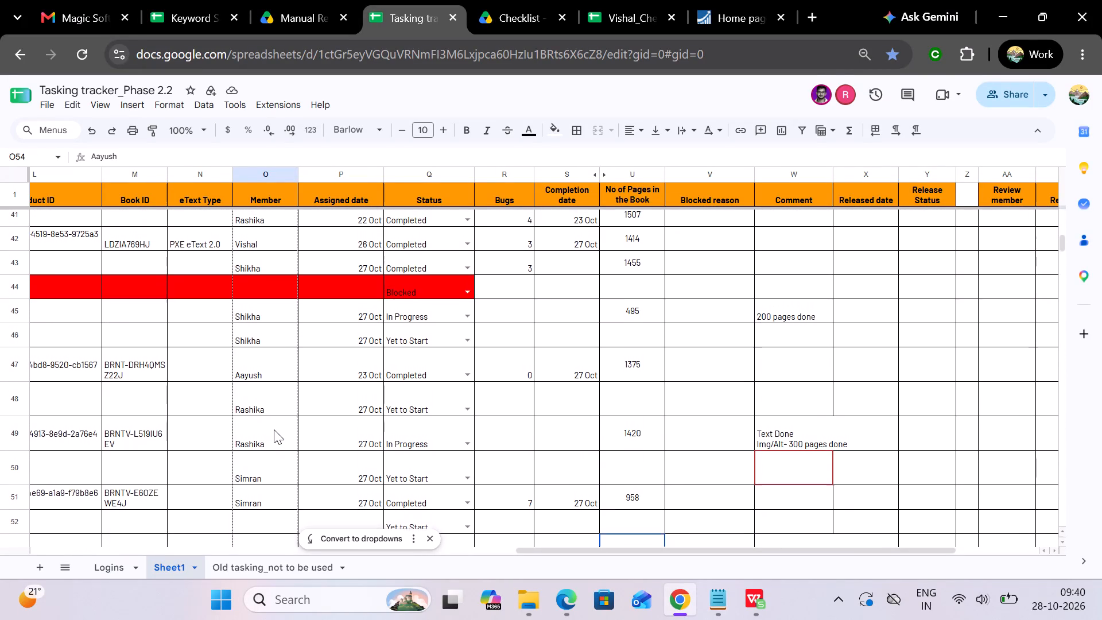
{"action": "scroll", "coordinate": [274, 429], "scroll_direction": "up", "scroll_amount": 1}
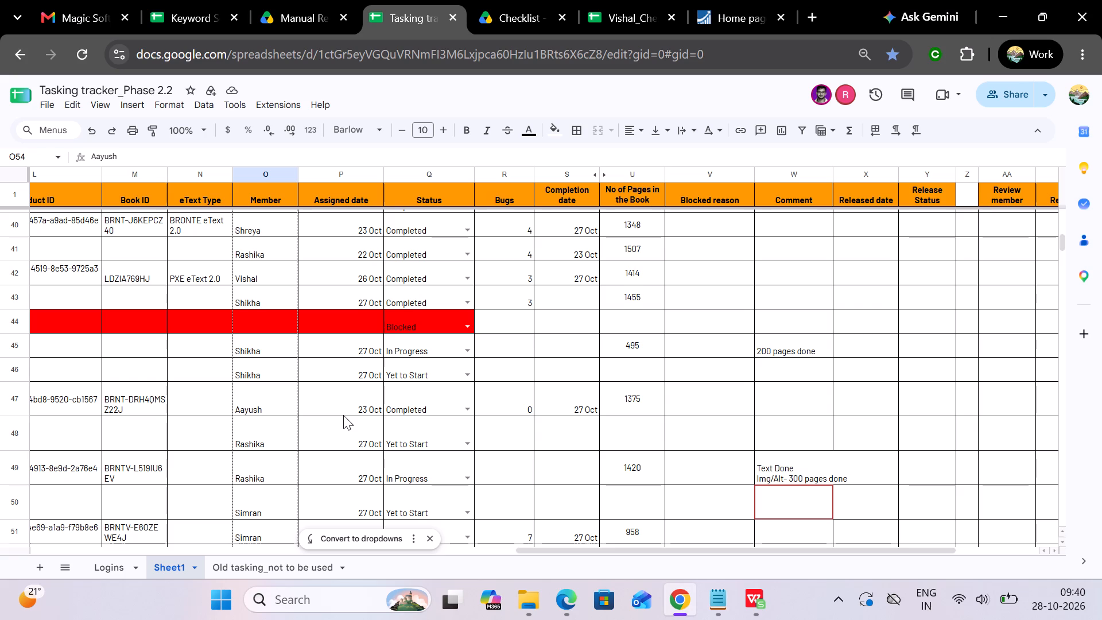
{"action": "scroll", "coordinate": [343, 415], "scroll_direction": "down", "scroll_amount": 4}
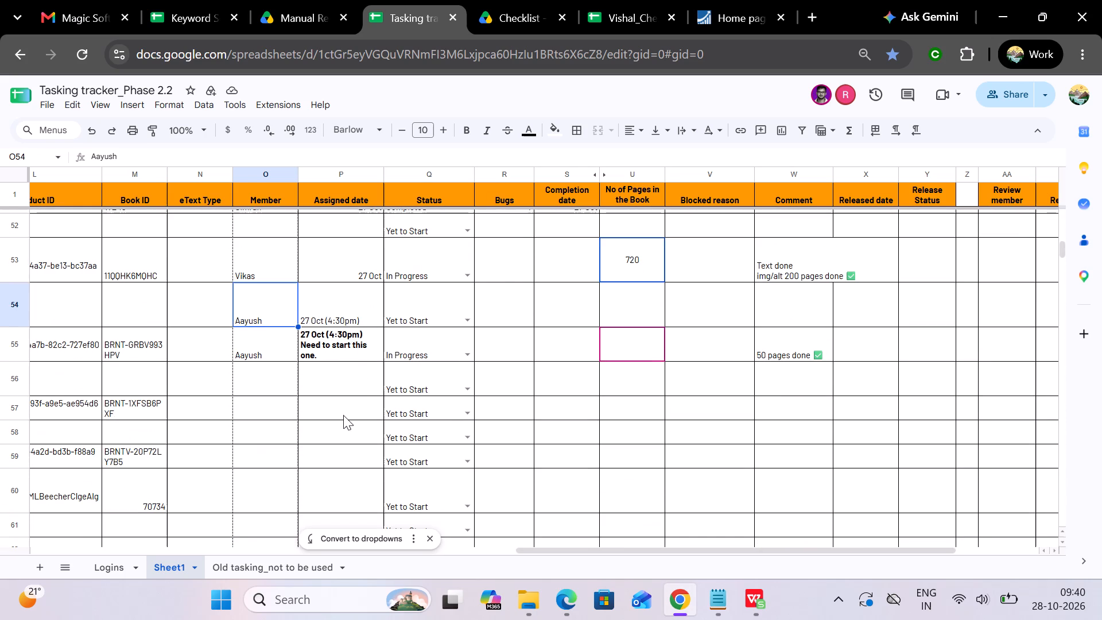
{"action": "scroll", "coordinate": [343, 415], "scroll_direction": "up", "scroll_amount": 2}
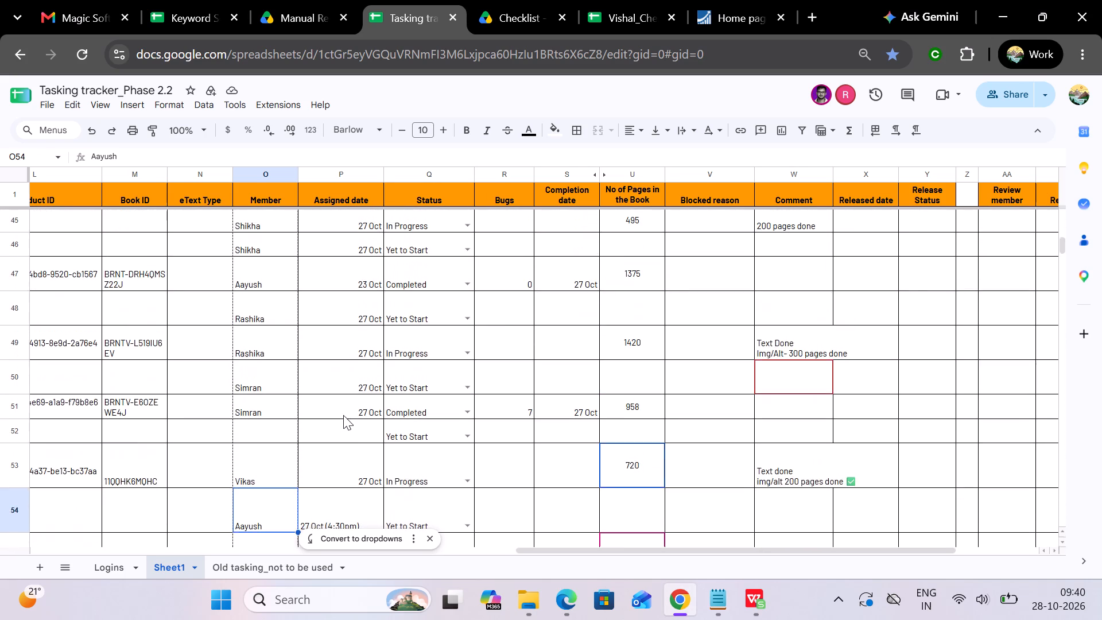
{"action": "scroll", "coordinate": [343, 415], "scroll_direction": "up", "scroll_amount": 2}
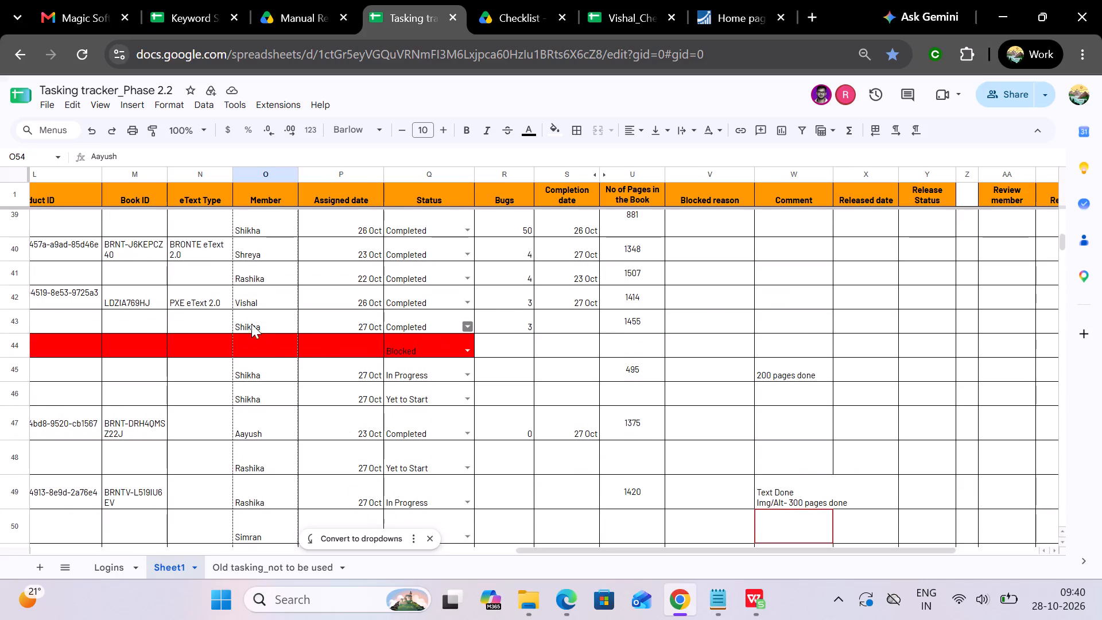
{"action": "left_click", "coordinate": [181, 298]}
{"action": "key", "text": "Left"}
{"action": "key", "text": "Left"}
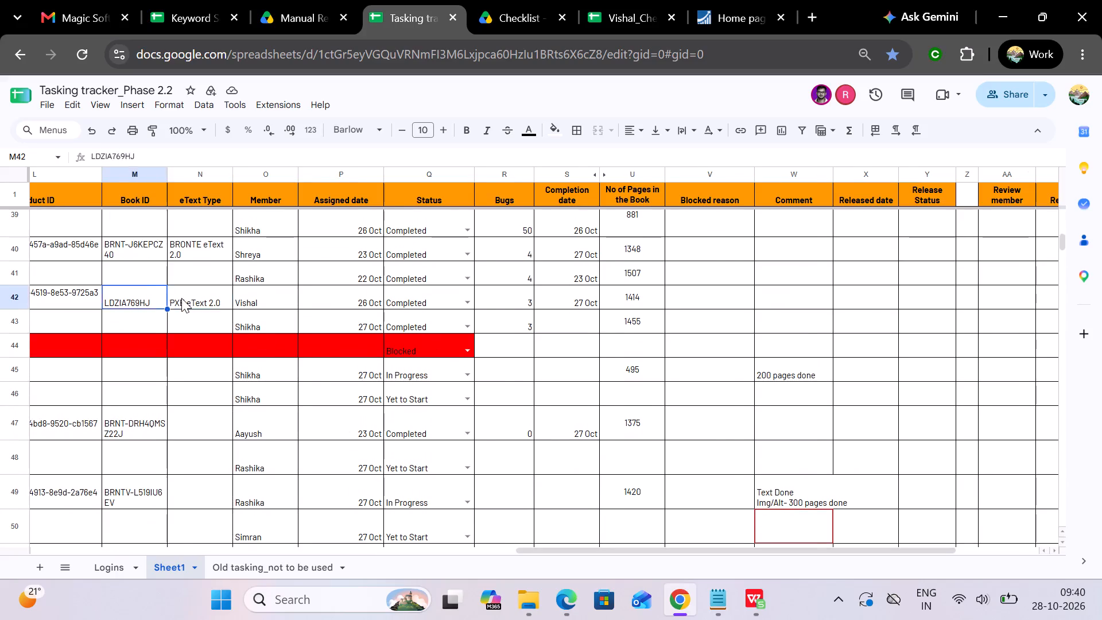
{"action": "key", "text": "Left"}
{"action": "key", "text": "Left"}
{"action": "key", "text": "Left"}
{"action": "key", "text": "Left"}
{"action": "key", "text": "Left"}
{"action": "key", "text": "Left"}
{"action": "key", "text": "Left"}
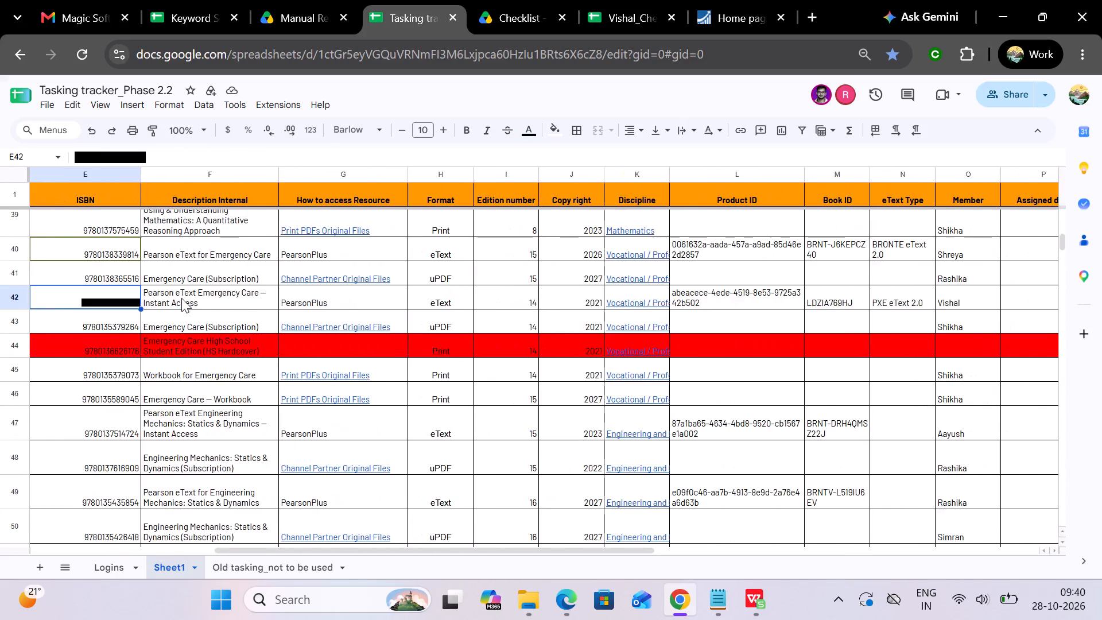
{"action": "key", "text": "Left"}
{"action": "key", "text": "Right"}
{"action": "key", "text": "ctrl+c"}
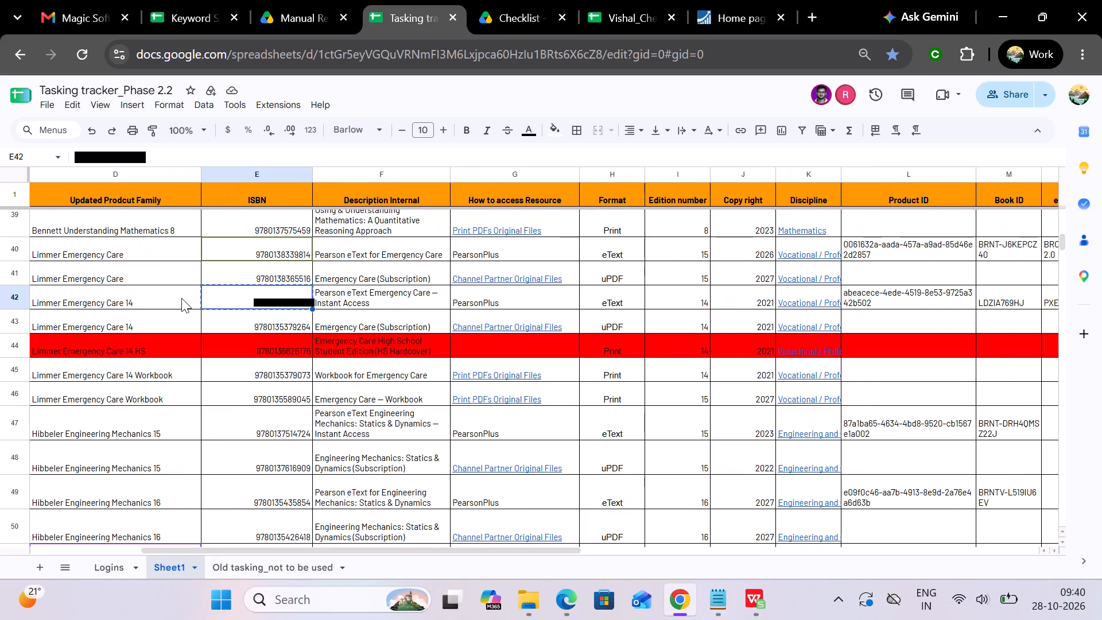
{"action": "left_click", "coordinate": [79, 15]}
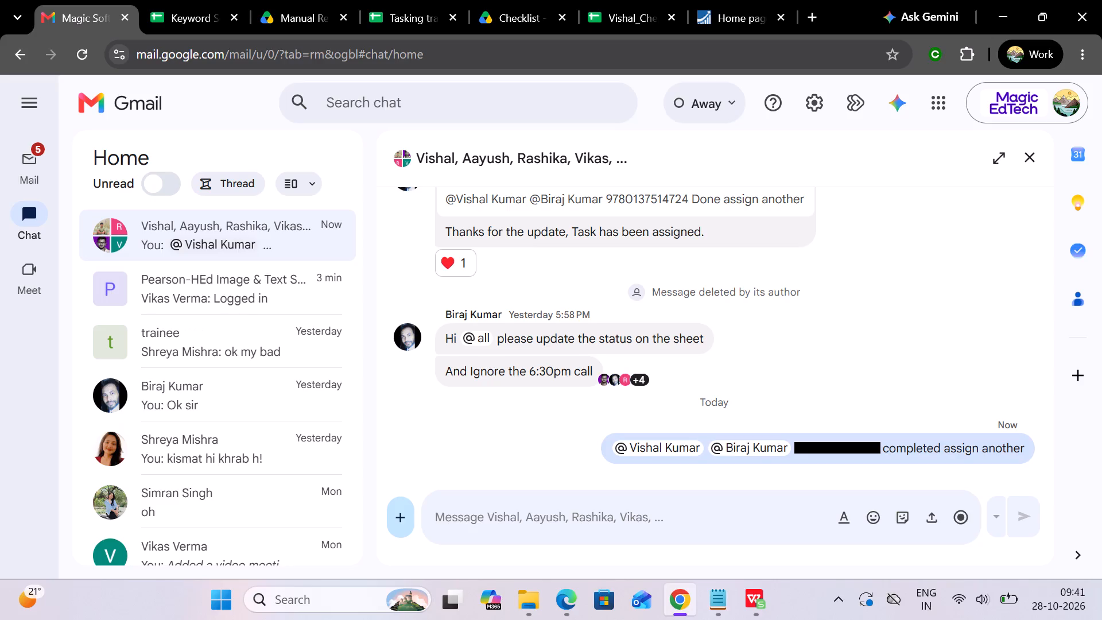
Return to the tasking tracker and review row 42's entries from Member through No of Pages in the Book.
{"action": "left_click", "coordinate": [386, 0]}
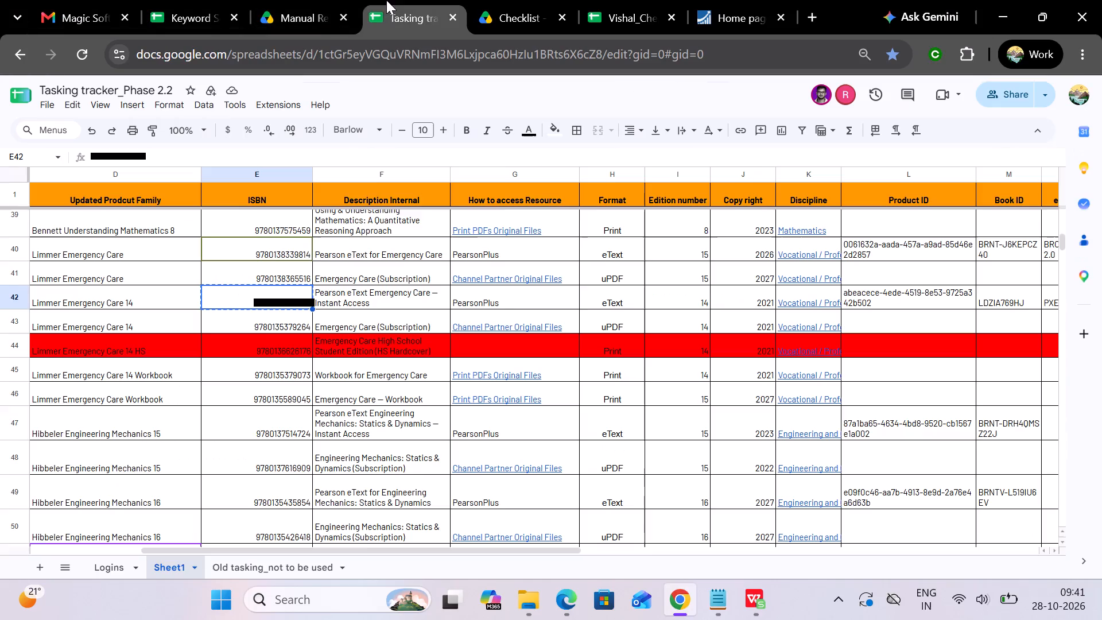
{"action": "scroll", "coordinate": [475, 224], "scroll_direction": "left", "scroll_amount": 3}
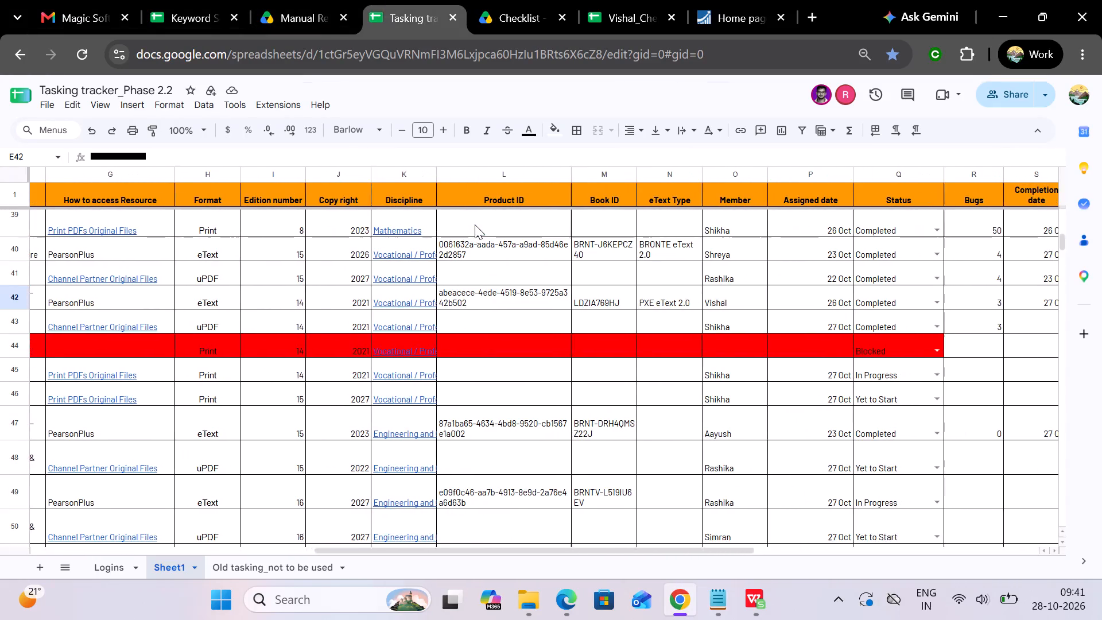
{"action": "scroll", "coordinate": [475, 224], "scroll_direction": "left", "scroll_amount": 2}
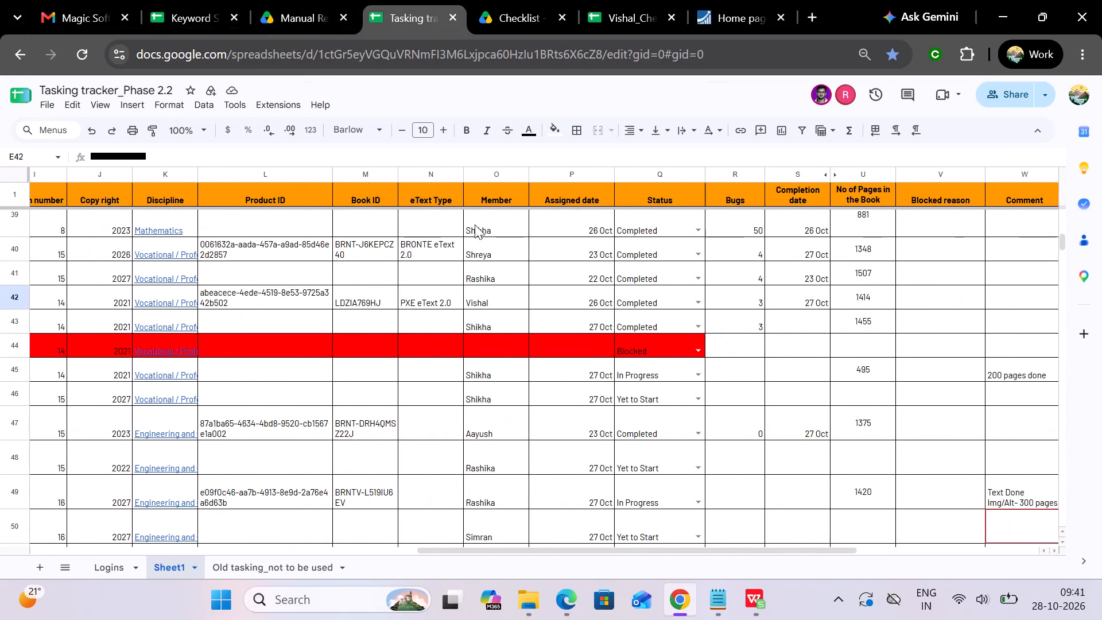
{"action": "scroll", "coordinate": [475, 224], "scroll_direction": "left", "scroll_amount": 1}
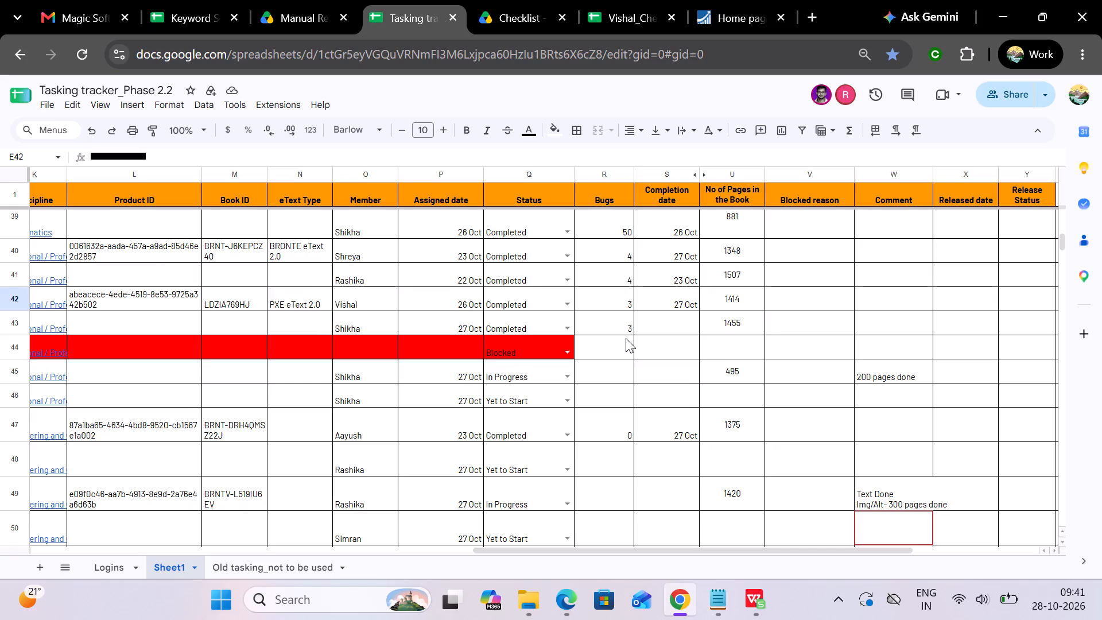
{"action": "scroll", "coordinate": [626, 338], "scroll_direction": "up", "scroll_amount": 1}
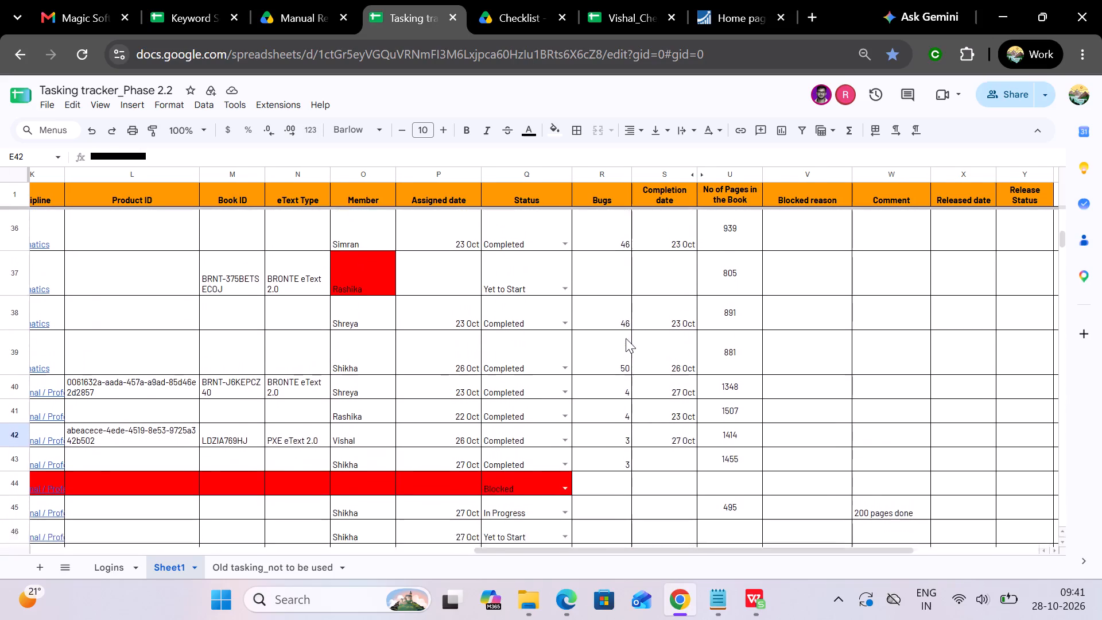
{"action": "scroll", "coordinate": [626, 338], "scroll_direction": "up", "scroll_amount": 1}
{"action": "left_click_drag", "start_coordinate": [369, 386], "coordinate": [605, 400]}
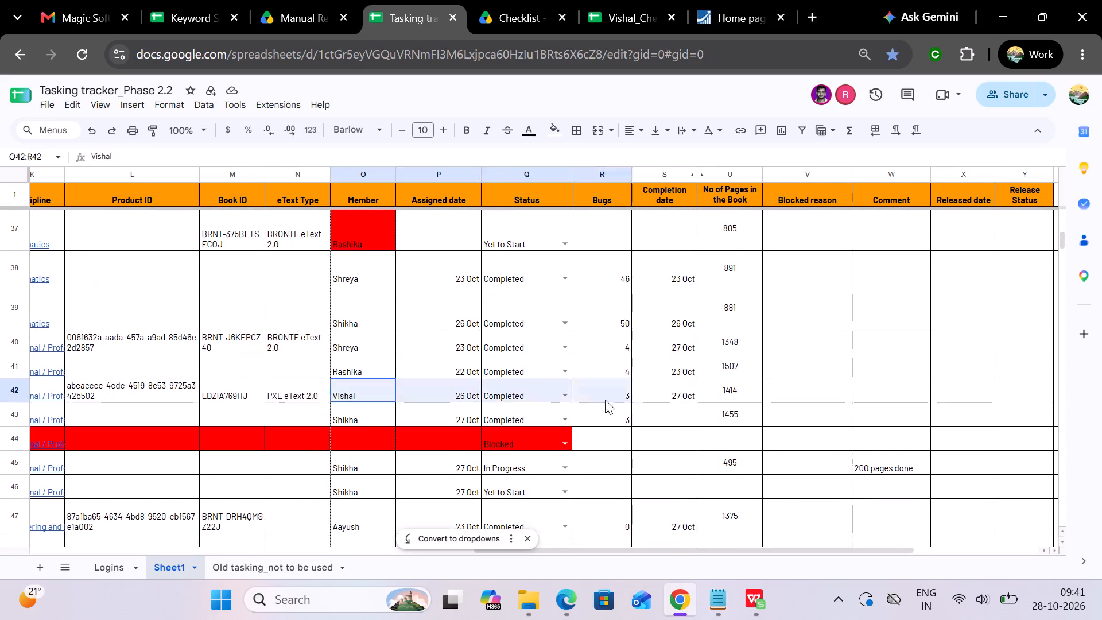
{"action": "left_click_drag", "start_coordinate": [605, 400], "coordinate": [718, 383]}
Examine the member, assigned date, status and comment entries of the rows below row 42 in the tasking tracker.
{"action": "scroll", "coordinate": [718, 383], "scroll_direction": "down", "scroll_amount": 1}
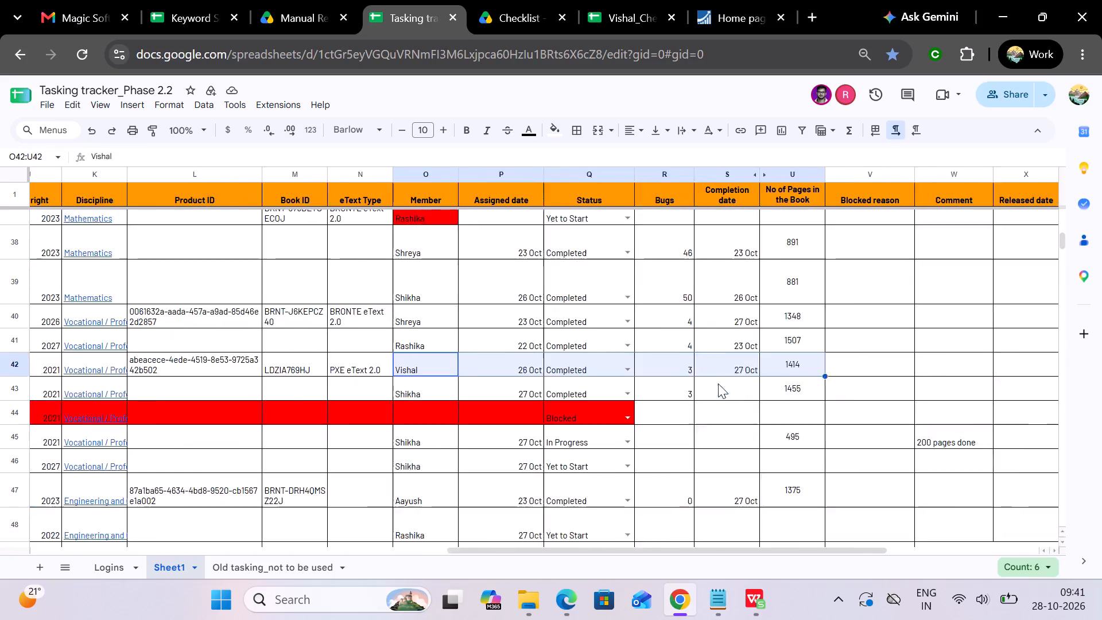
{"action": "scroll", "coordinate": [718, 383], "scroll_direction": "down", "scroll_amount": 3}
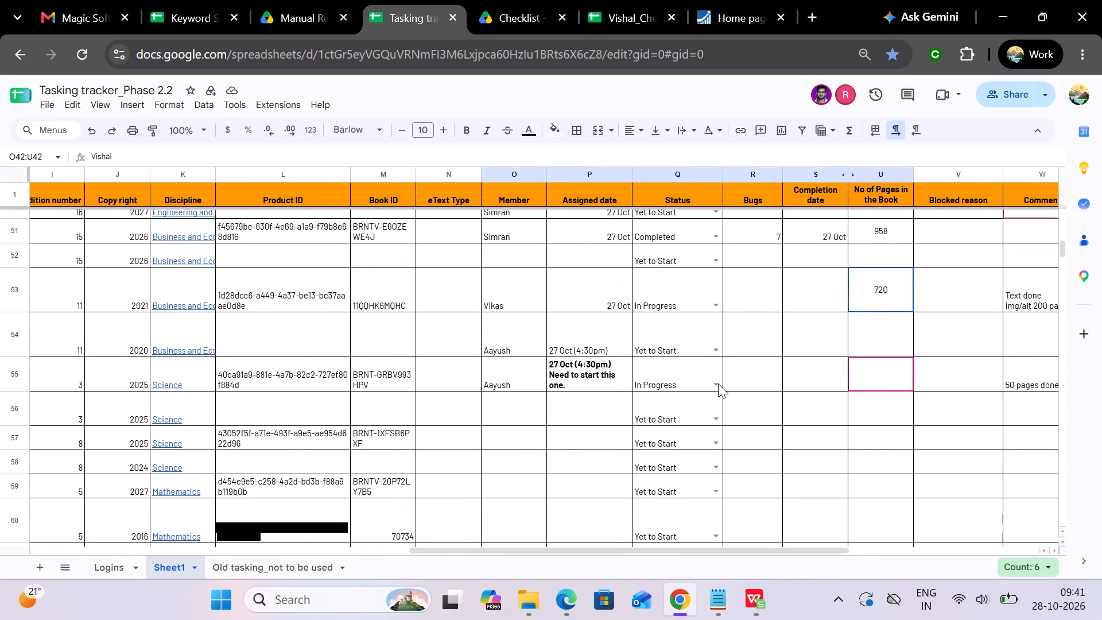
{"action": "scroll", "coordinate": [718, 383], "scroll_direction": "left", "scroll_amount": 2}
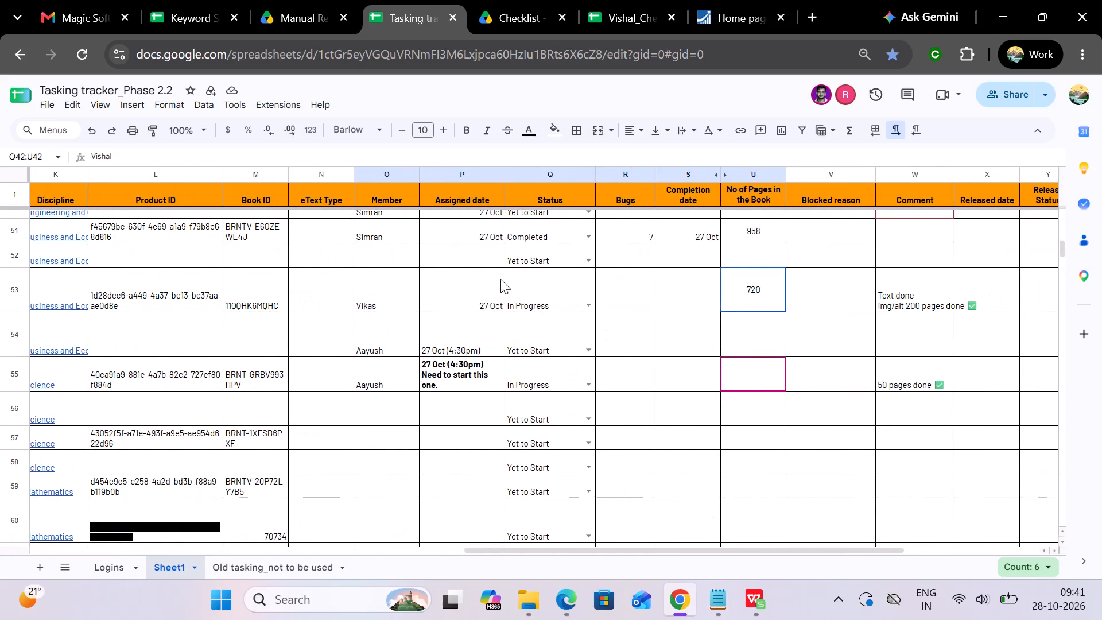
{"action": "scroll", "coordinate": [500, 279], "scroll_direction": "down", "scroll_amount": 2}
{"action": "scroll", "coordinate": [500, 279], "scroll_direction": "up", "scroll_amount": 3}
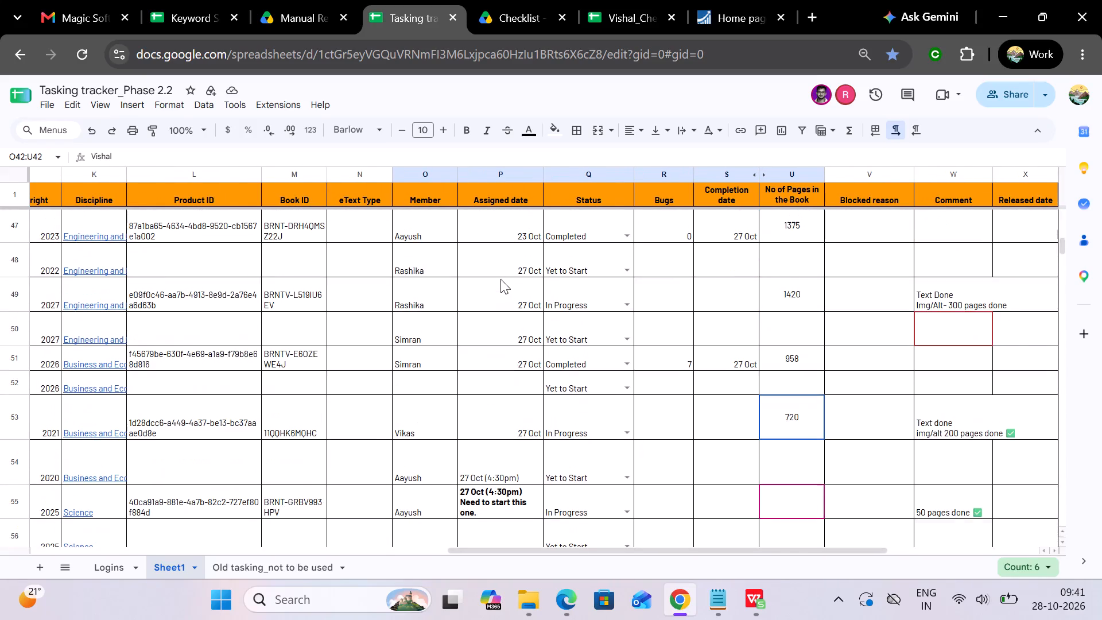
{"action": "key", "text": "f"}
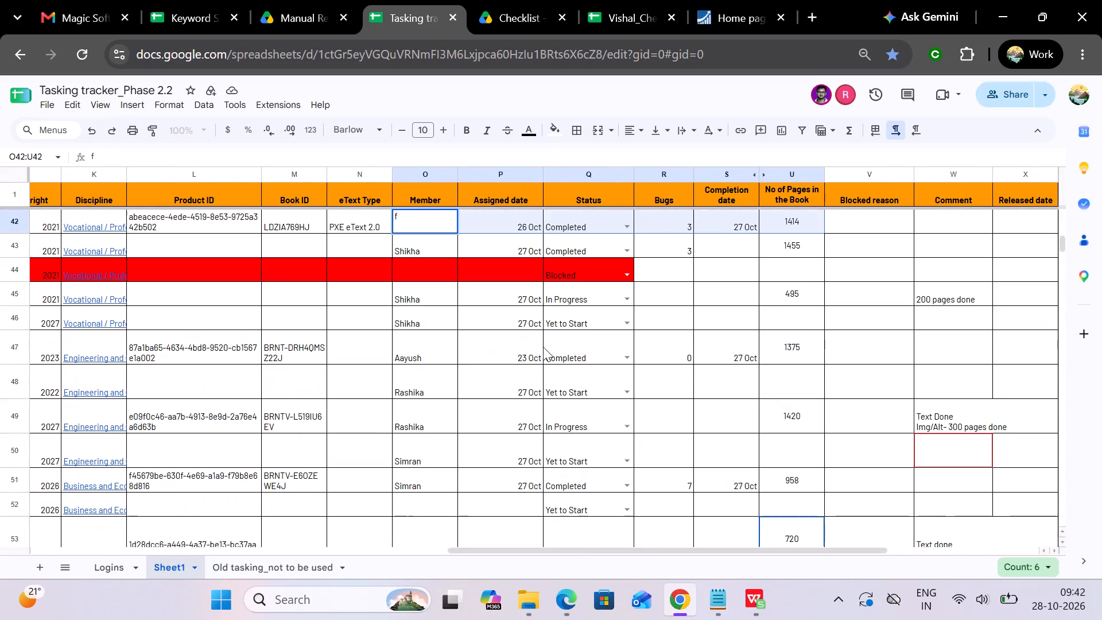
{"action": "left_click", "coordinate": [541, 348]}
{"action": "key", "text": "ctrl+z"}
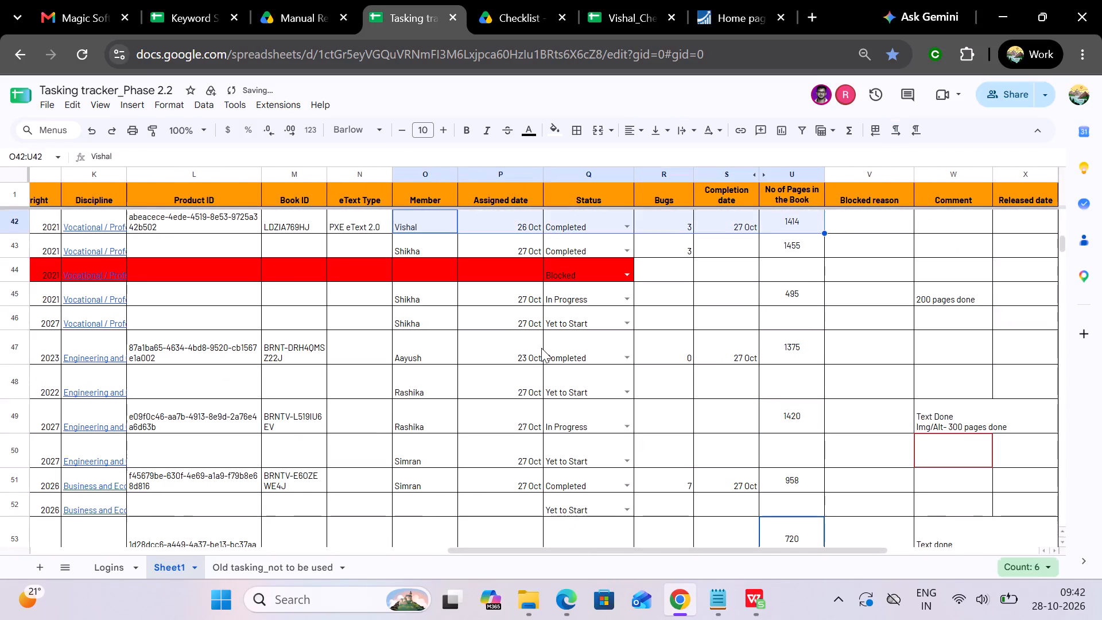
Search the sheet for "vikas" to locate that member's assignments.
{"action": "left_click", "coordinate": [426, 451]}
{"action": "key", "text": "ctrl+f"}
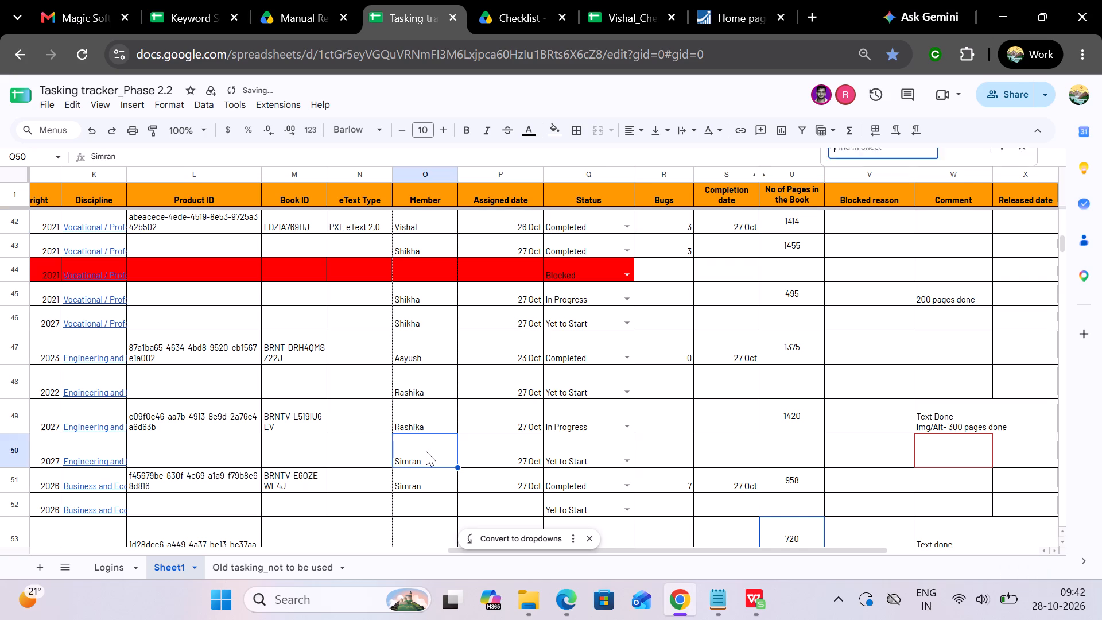
{"action": "type", "text": "vikas"}
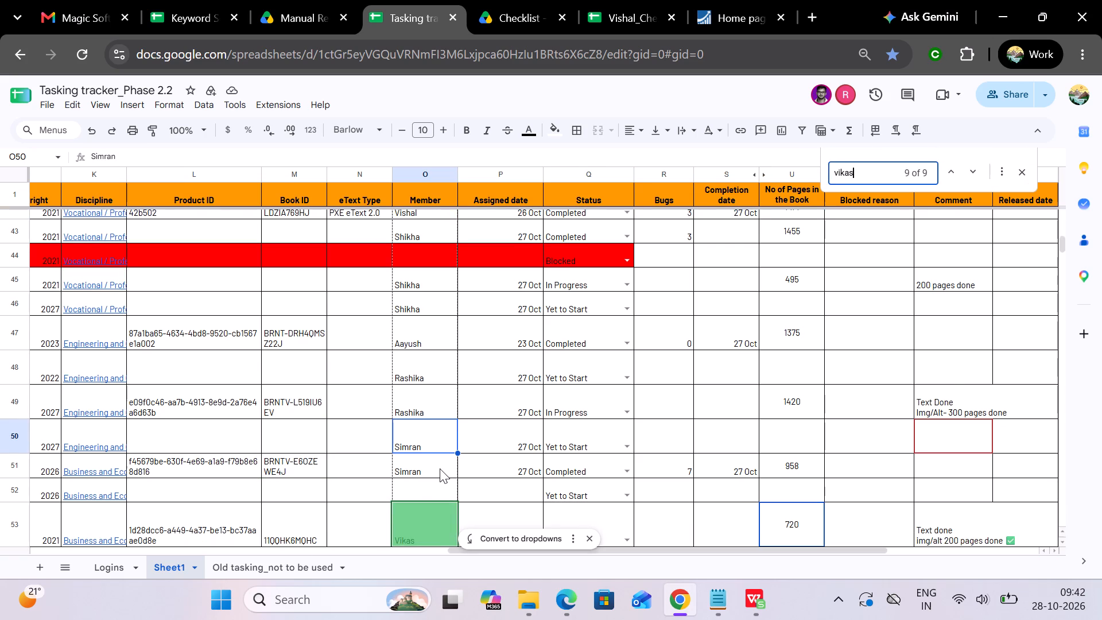
{"action": "scroll", "coordinate": [440, 468], "scroll_direction": "up", "scroll_amount": 1}
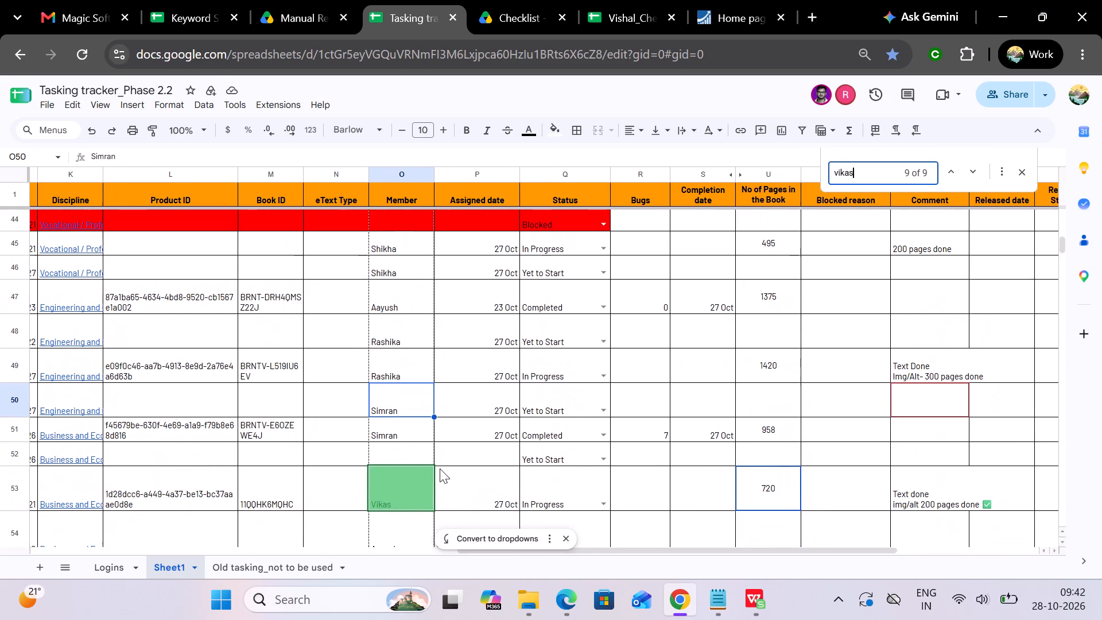
Replace the search text with "aayu" to locate that member's assignments.
{"action": "key", "text": "BackSpace"}
{"action": "key", "text": "BackSpace"}
{"action": "key", "text": "BackSpace"}
{"action": "key", "text": "BackSpace"}
{"action": "key", "text": "BackSpace"}
{"action": "key", "text": "BackSpace"}
{"action": "key", "text": "BackSpace"}
{"action": "key", "text": "BackSpace"}
{"action": "key", "text": "BackSpace"}
{"action": "key", "text": "BackSpace"}
{"action": "type", "text": "aayu"}
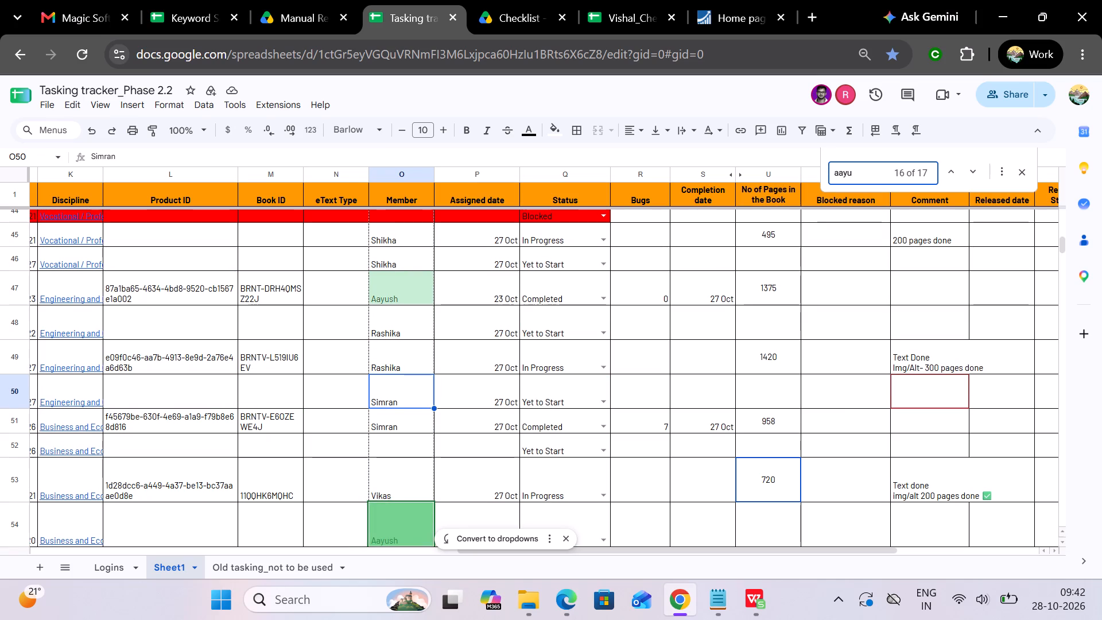
Search the sheet for "vishal" to locate that member's assignments.
{"action": "key", "text": "BackSpace"}
{"action": "key", "text": "BackSpace"}
{"action": "key", "text": "BackSpace"}
{"action": "key", "text": "BackSpace"}
{"action": "key", "text": "BackSpace"}
{"action": "key", "text": "BackSpace"}
{"action": "key", "text": "BackSpace"}
{"action": "key", "text": "BackSpace"}
{"action": "key", "text": "BackSpace"}
{"action": "key", "text": "BackSpace"}
{"action": "key", "text": "BackSpace"}
{"action": "key", "text": "BackSpace"}
{"action": "type", "text": "vishal"}
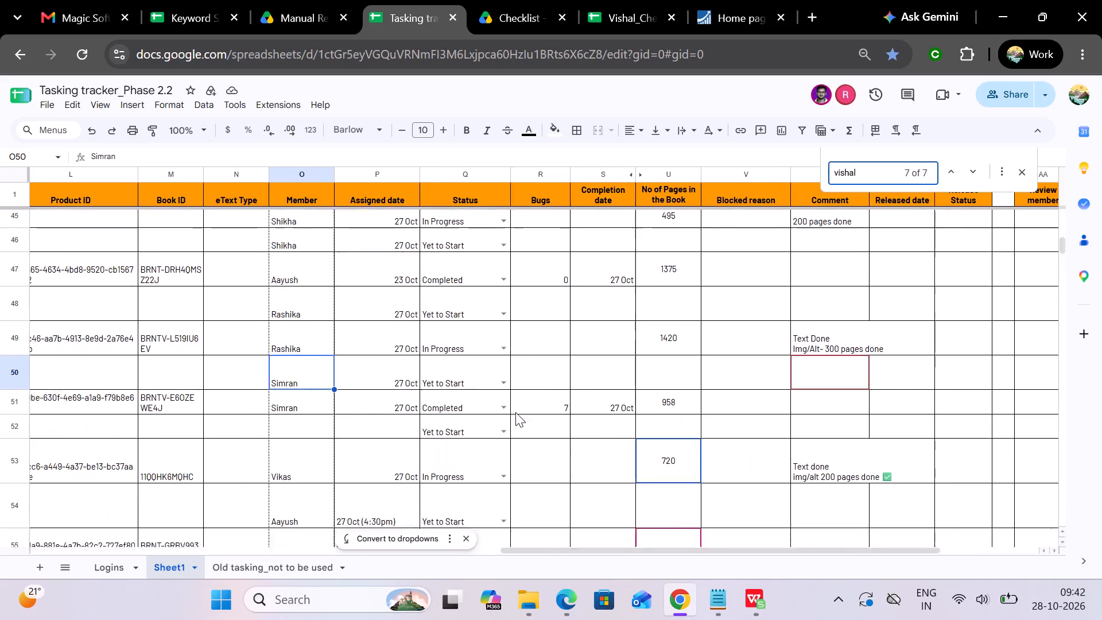
Examine the "vishal" matches across the Member and Review member columns, plus the remaining task rows down to row 62.
{"action": "scroll", "coordinate": [515, 412], "scroll_direction": "right", "scroll_amount": 1}
{"action": "scroll", "coordinate": [515, 412], "scroll_direction": "down", "scroll_amount": 2}
{"action": "scroll", "coordinate": [515, 412], "scroll_direction": "up", "scroll_amount": 4}
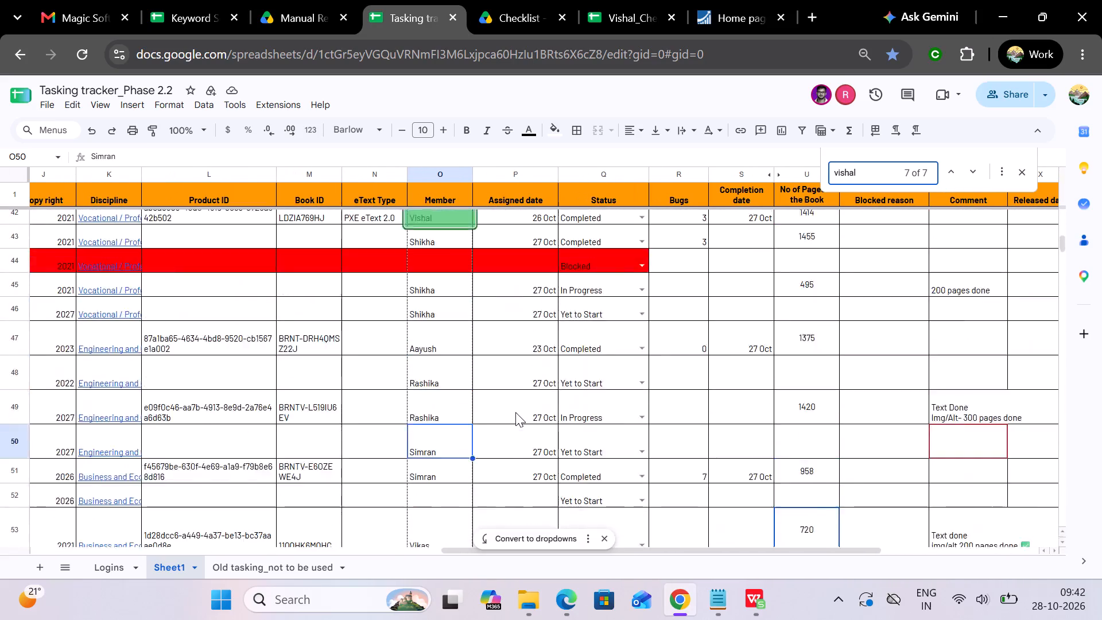
{"action": "scroll", "coordinate": [515, 412], "scroll_direction": "up", "scroll_amount": 6}
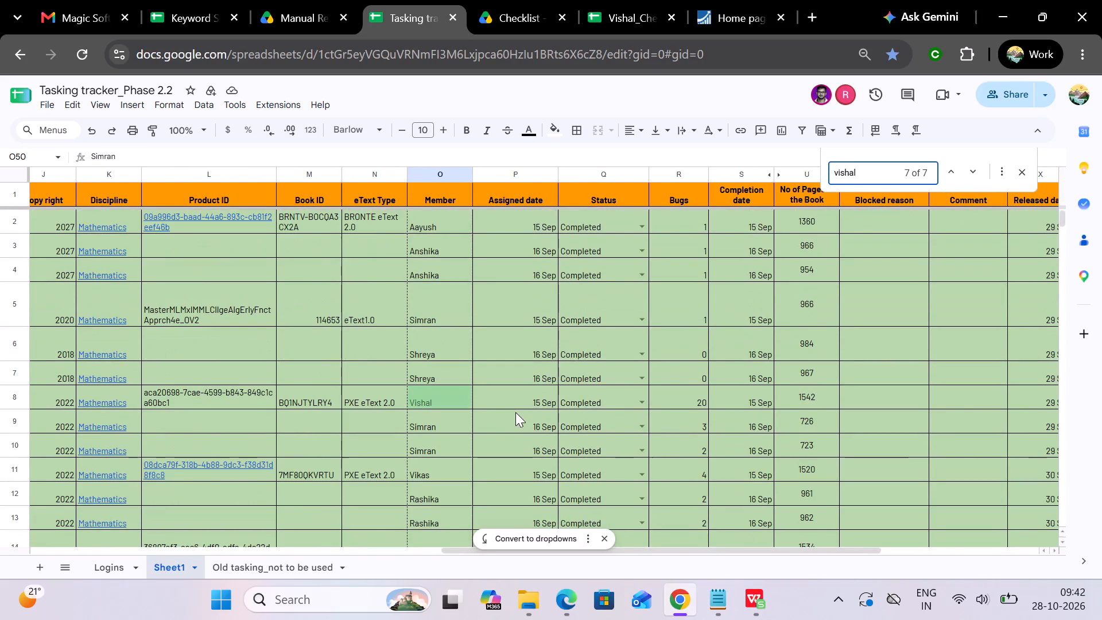
{"action": "scroll", "coordinate": [515, 412], "scroll_direction": "left", "scroll_amount": 3}
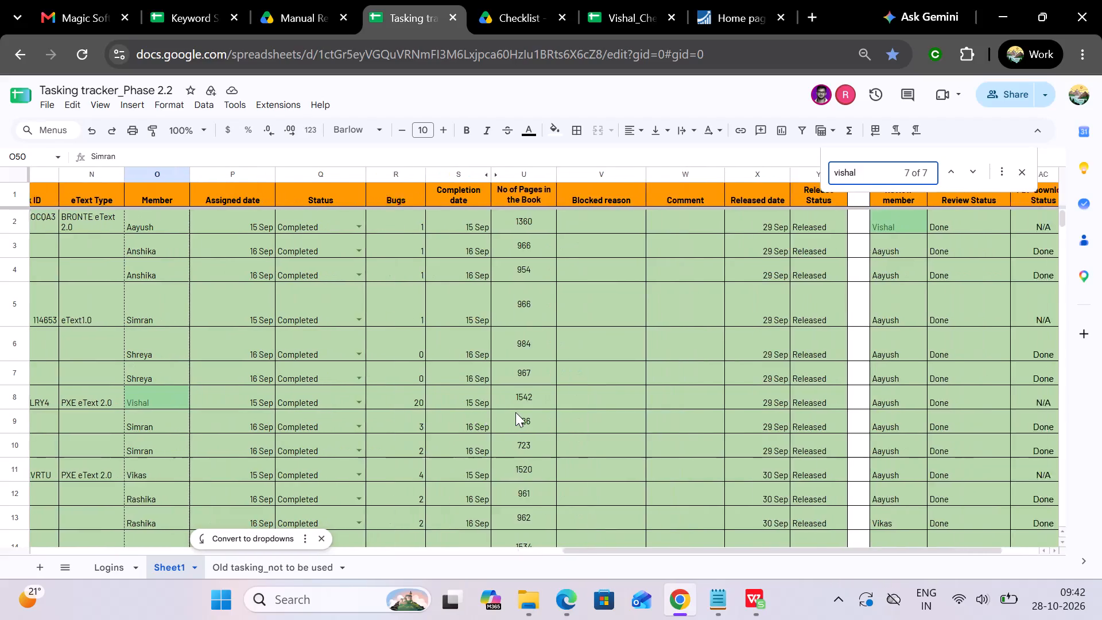
{"action": "scroll", "coordinate": [515, 412], "scroll_direction": "left", "scroll_amount": 2}
{"action": "scroll", "coordinate": [515, 412], "scroll_direction": "up", "scroll_amount": 1}
{"action": "scroll", "coordinate": [515, 412], "scroll_direction": "right", "scroll_amount": 2}
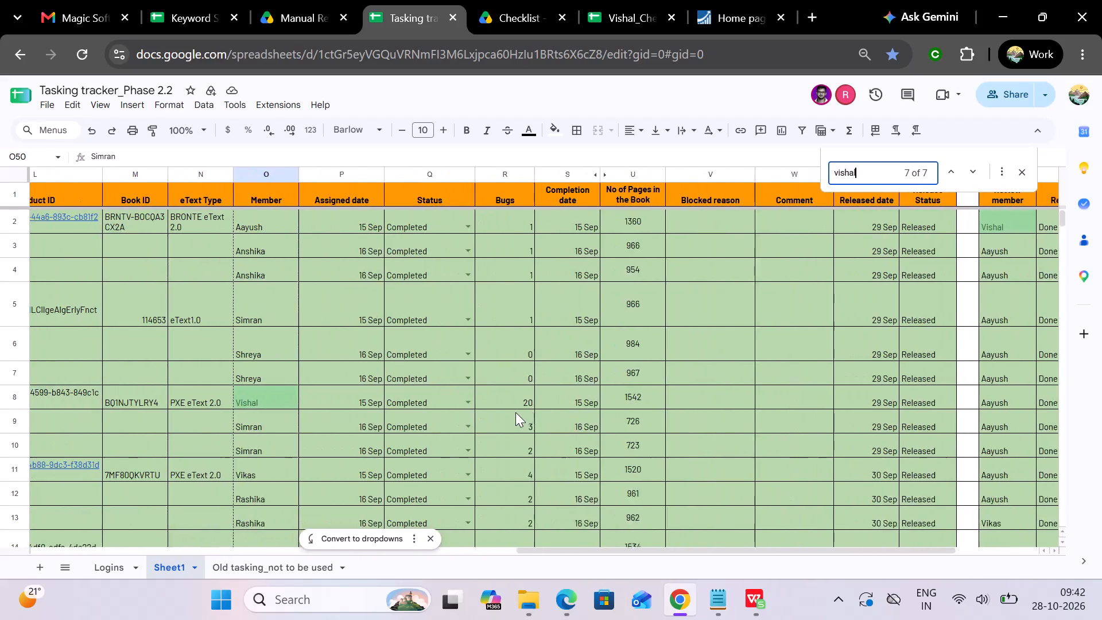
{"action": "scroll", "coordinate": [515, 412], "scroll_direction": "right", "scroll_amount": 2}
{"action": "scroll", "coordinate": [515, 412], "scroll_direction": "down", "scroll_amount": 6}
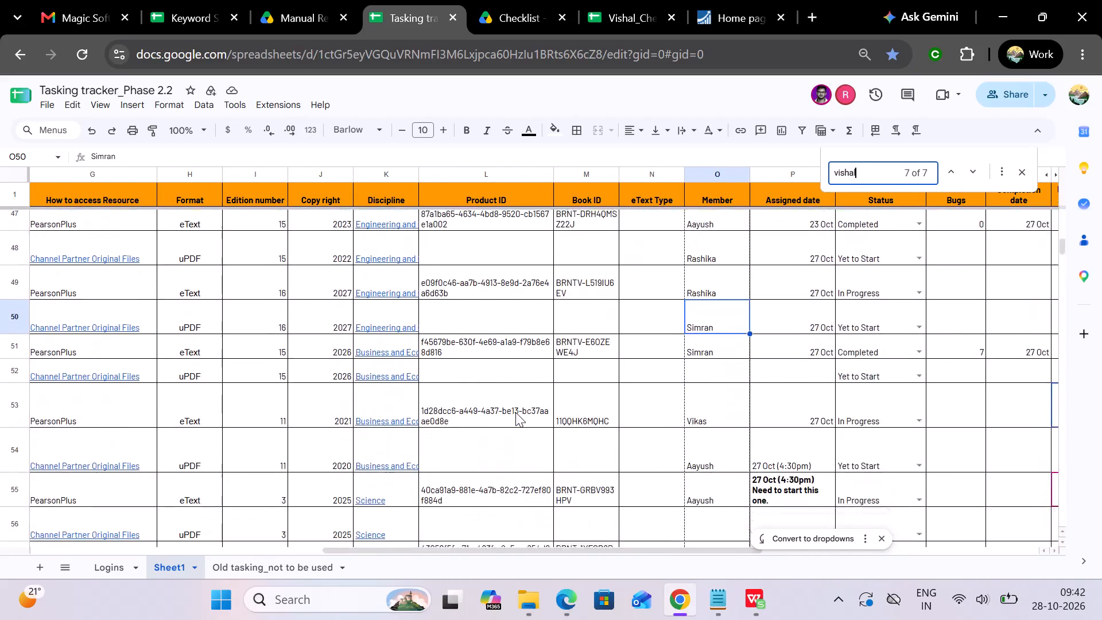
{"action": "scroll", "coordinate": [515, 412], "scroll_direction": "down", "scroll_amount": 1}
{"action": "scroll", "coordinate": [515, 412], "scroll_direction": "up", "scroll_amount": 3}
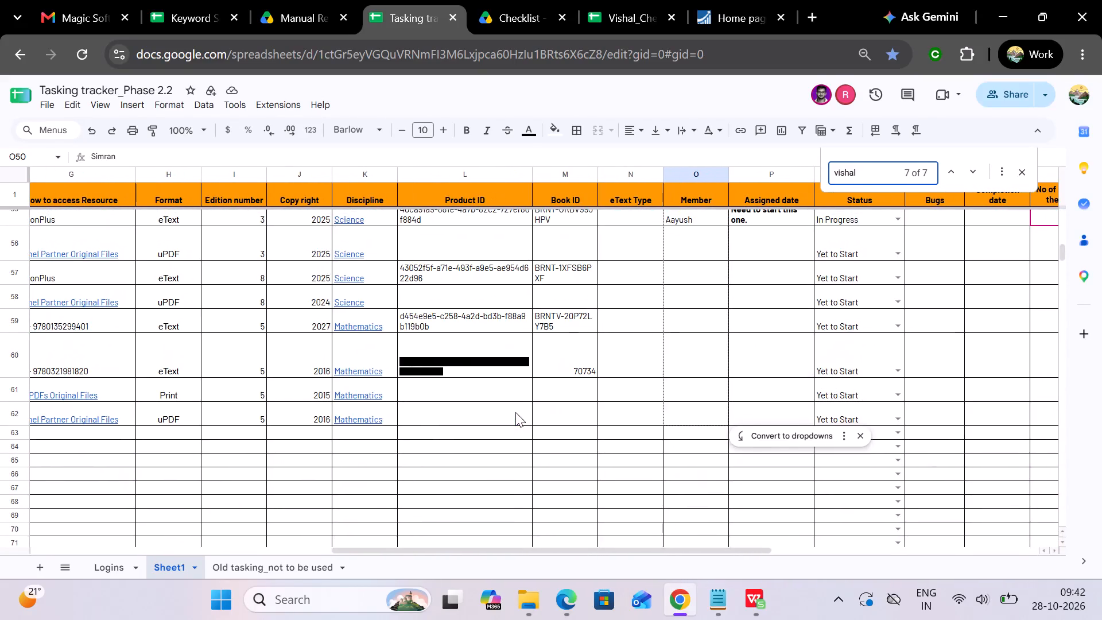
{"action": "scroll", "coordinate": [515, 412], "scroll_direction": "up", "scroll_amount": 4}
Search the sheet for "aayush" and advance through the matches.
{"action": "key", "text": "BackSpace"}
{"action": "key", "text": "BackSpace"}
{"action": "key", "text": "BackSpace"}
{"action": "key", "text": "BackSpace"}
{"action": "key", "text": "BackSpace"}
{"action": "key", "text": "BackSpace"}
{"action": "key", "text": "BackSpace"}
{"action": "key", "text": "BackSpace"}
{"action": "key", "text": "BackSpace"}
{"action": "key", "text": "BackSpace"}
{"action": "key", "text": "BackSpace"}
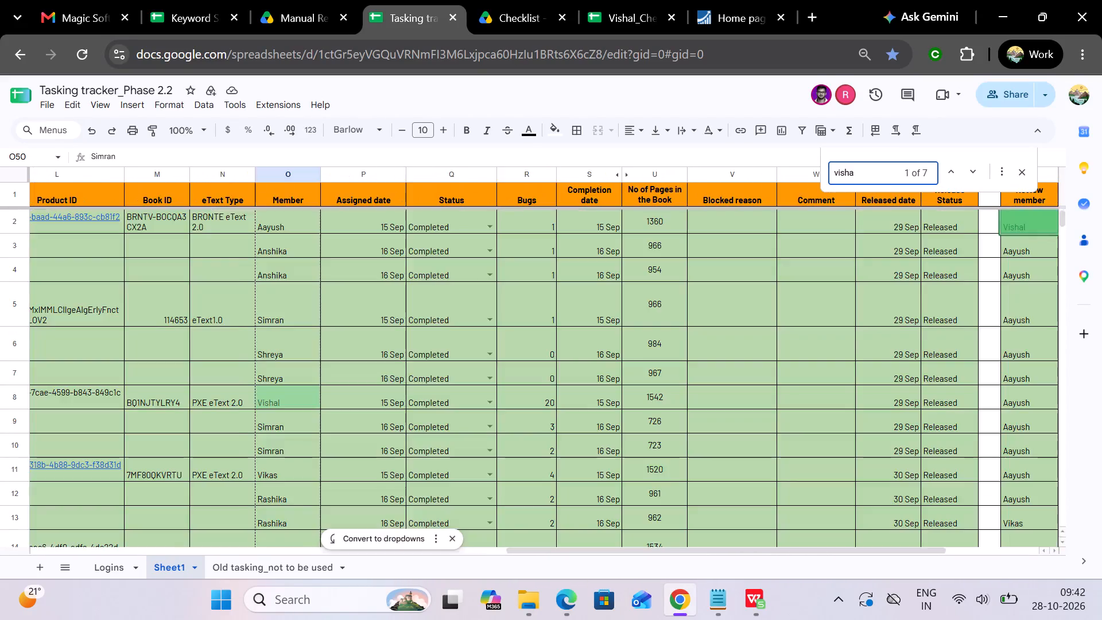
{"action": "type", "text": "aa7"}
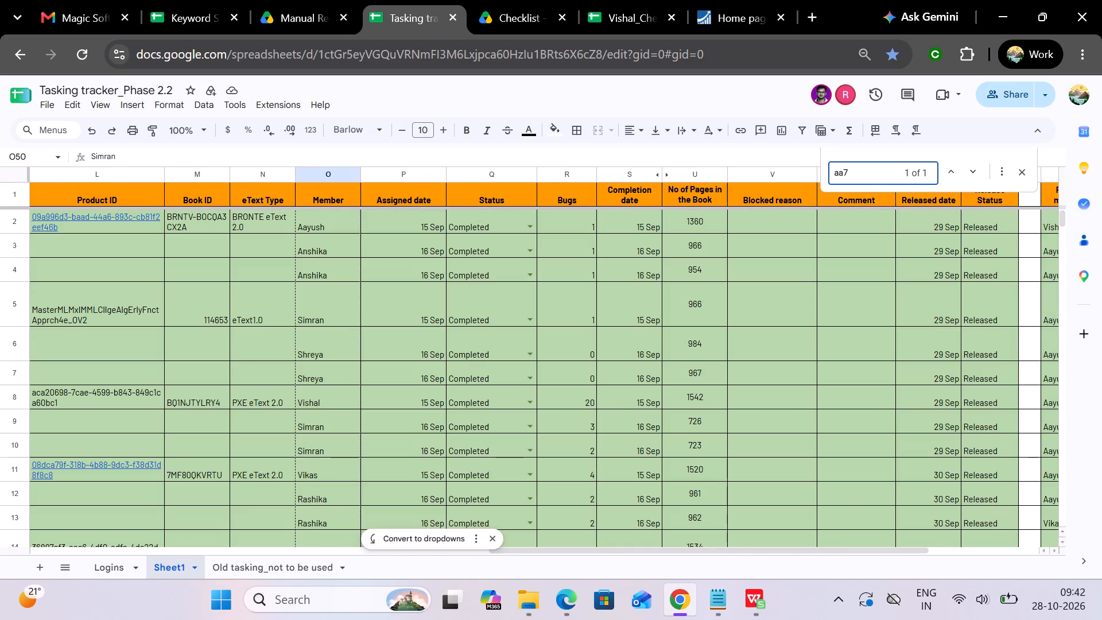
{"action": "key", "text": "BackSpace"}
{"action": "type", "text": "yu"}
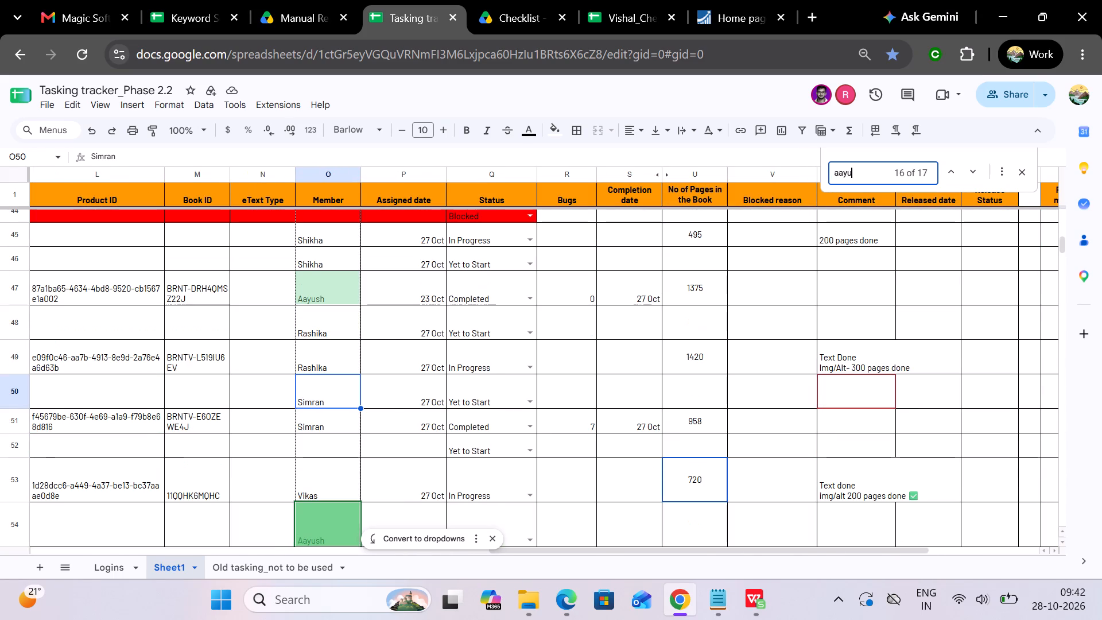
{"action": "type", "text": "sh"}
{"action": "key", "text": "Return"}
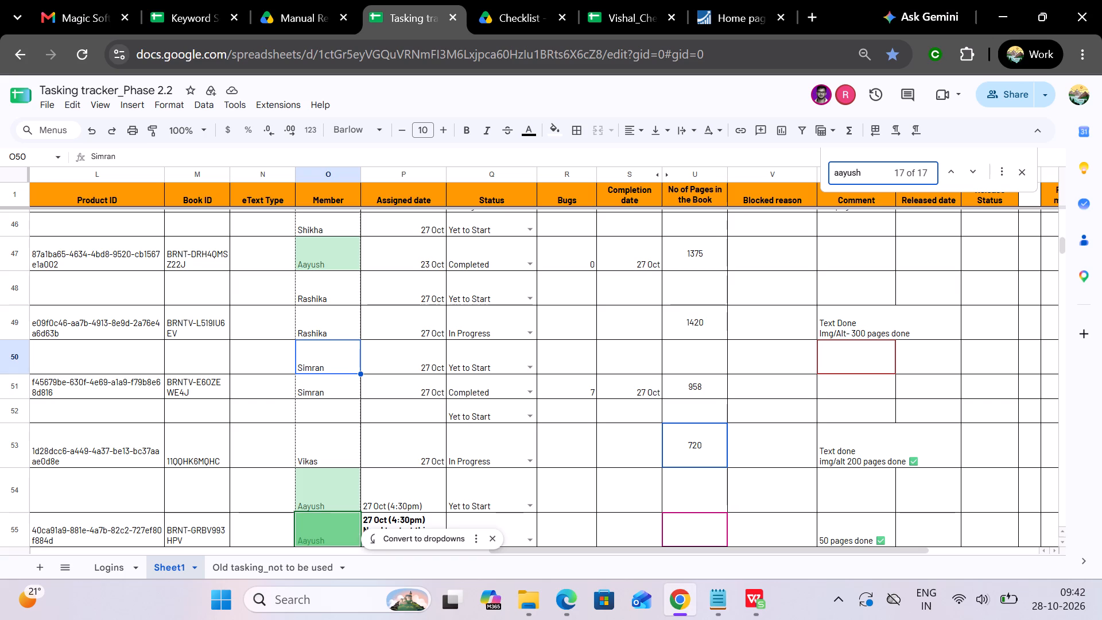
Search the sheet for "vishal" again.
{"action": "key", "text": "BackSpace"}
{"action": "key", "text": "BackSpace"}
{"action": "key", "text": "BackSpace"}
{"action": "key", "text": "BackSpace"}
{"action": "key", "text": "BackSpace"}
{"action": "key", "text": "BackSpace"}
{"action": "key", "text": "BackSpace"}
{"action": "key", "text": "BackSpace"}
{"action": "key", "text": "BackSpace"}
{"action": "key", "text": "BackSpace"}
{"action": "key", "text": "BackSpace"}
{"action": "key", "text": "BackSpace"}
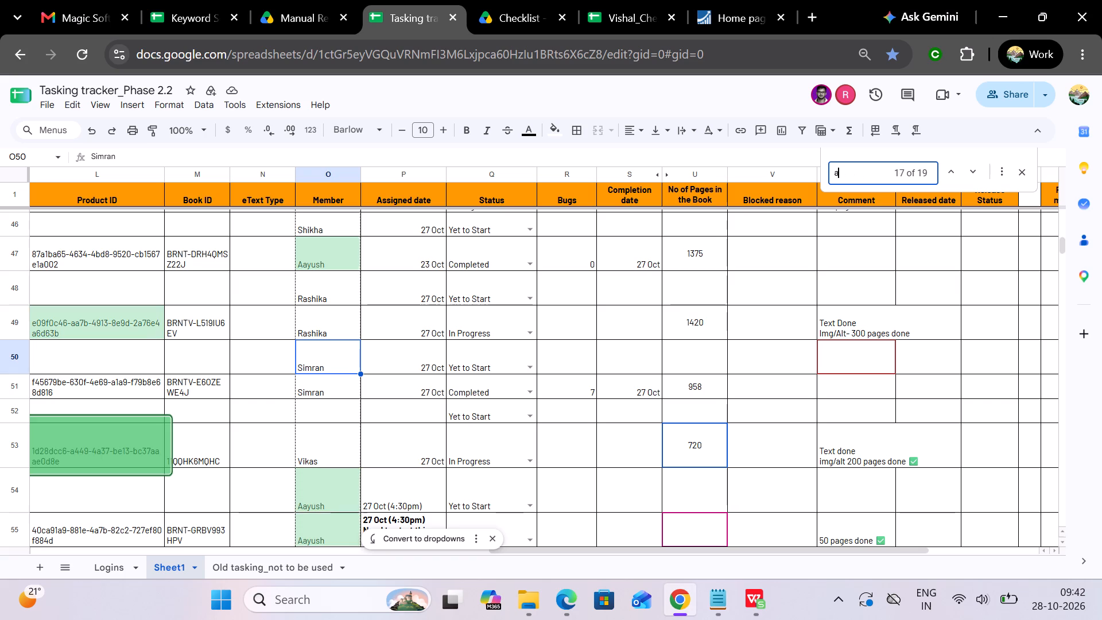
{"action": "type", "text": "vishal"}
Clear the search, check the task rows down to row 62, and search the sheet for "rashi".
{"action": "key", "text": "BackSpace"}
{"action": "key", "text": "BackSpace"}
{"action": "key", "text": "BackSpace"}
{"action": "key", "text": "BackSpace"}
{"action": "key", "text": "BackSpace"}
{"action": "key", "text": "BackSpace"}
{"action": "key", "text": "BackSpace"}
{"action": "key", "text": "BackSpace"}
{"action": "key", "text": "BackSpace"}
{"action": "key", "text": "BackSpace"}
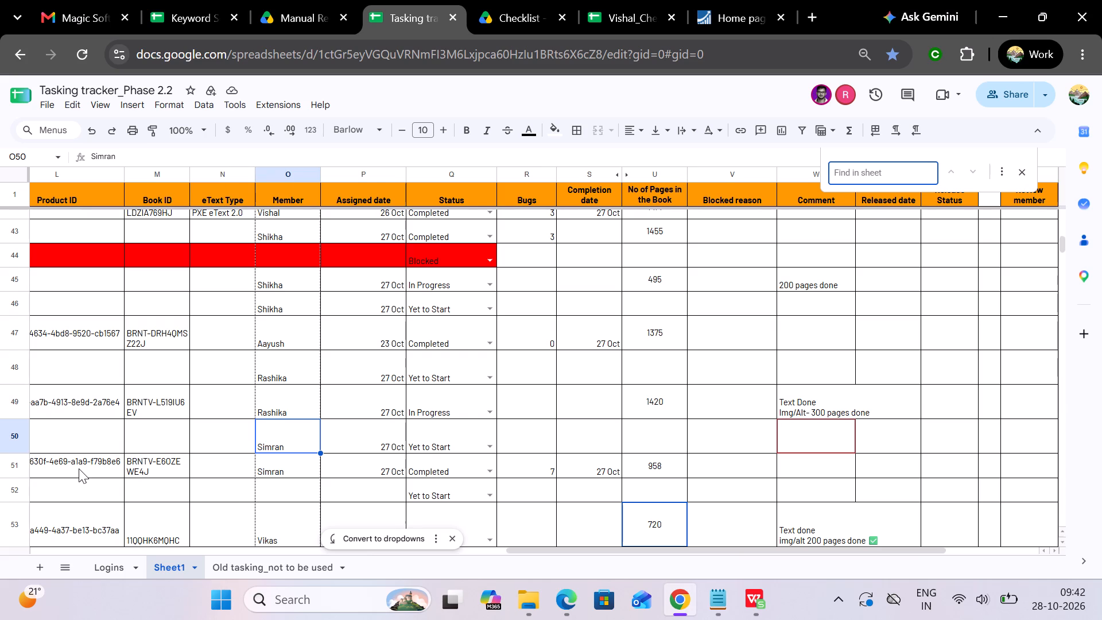
{"action": "scroll", "coordinate": [179, 452], "scroll_direction": "down", "scroll_amount": 2}
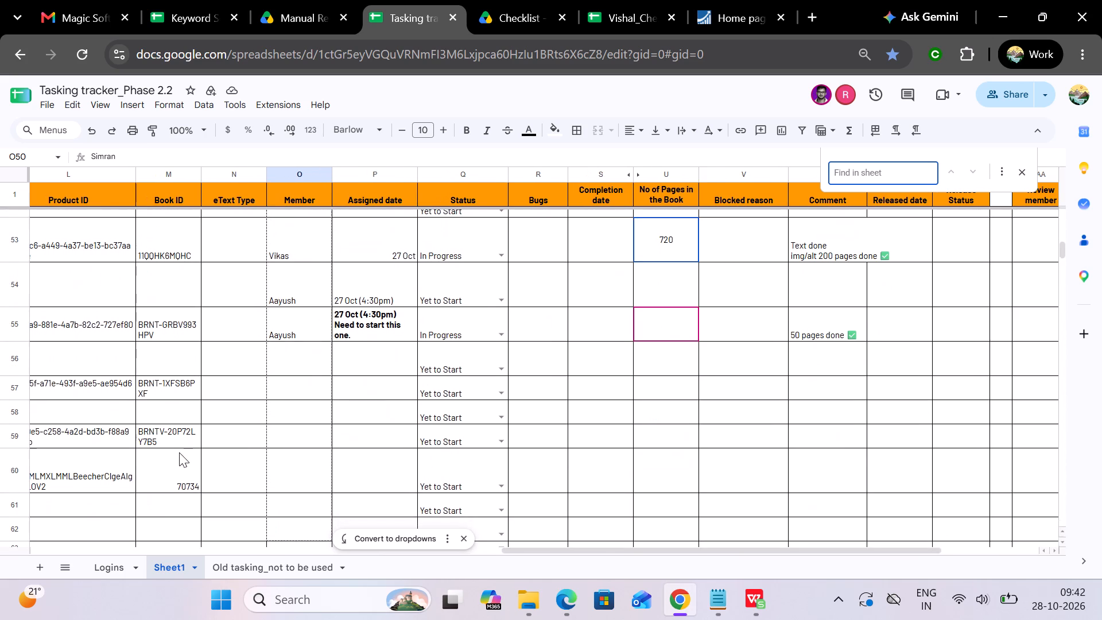
{"action": "scroll", "coordinate": [179, 452], "scroll_direction": "down", "scroll_amount": 2}
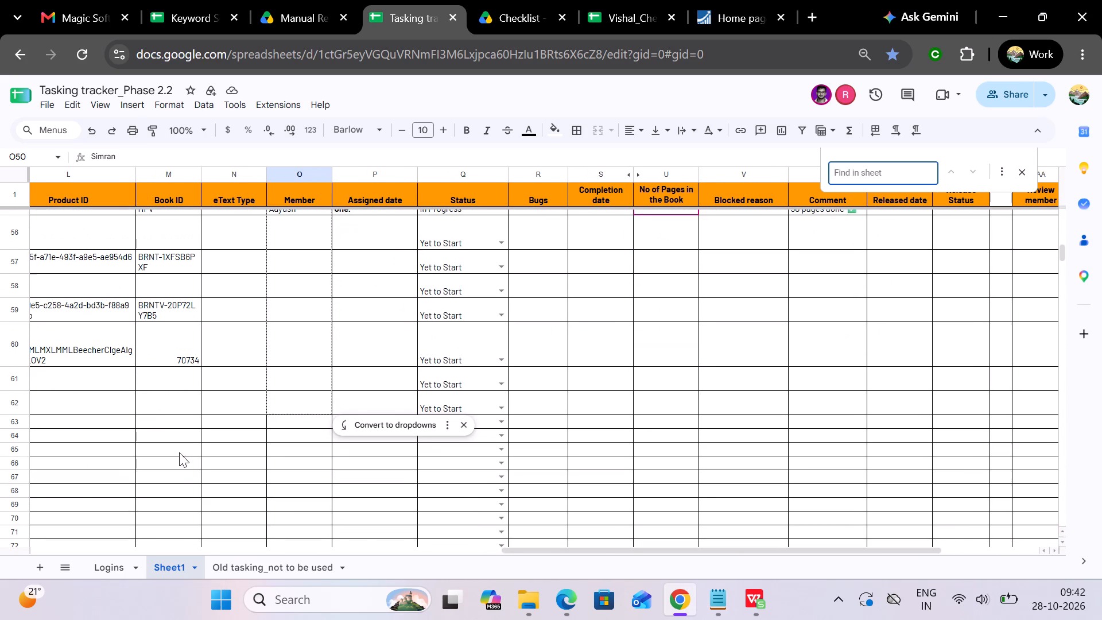
{"action": "type", "text": "rashi"}
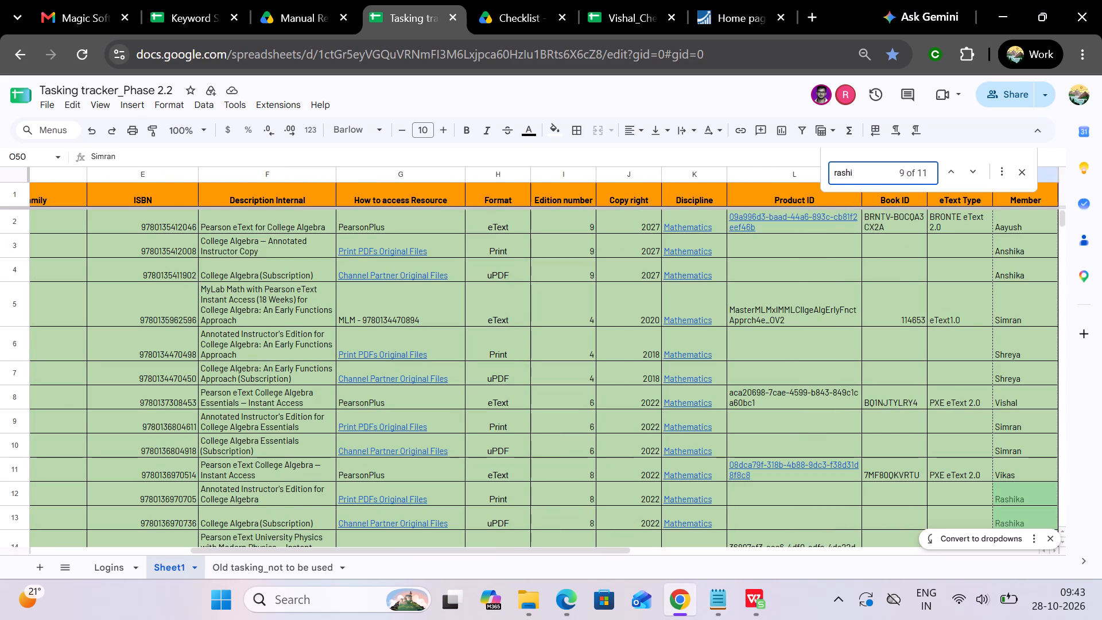
{"action": "scroll", "coordinate": [179, 452], "scroll_direction": "left", "scroll_amount": 3}
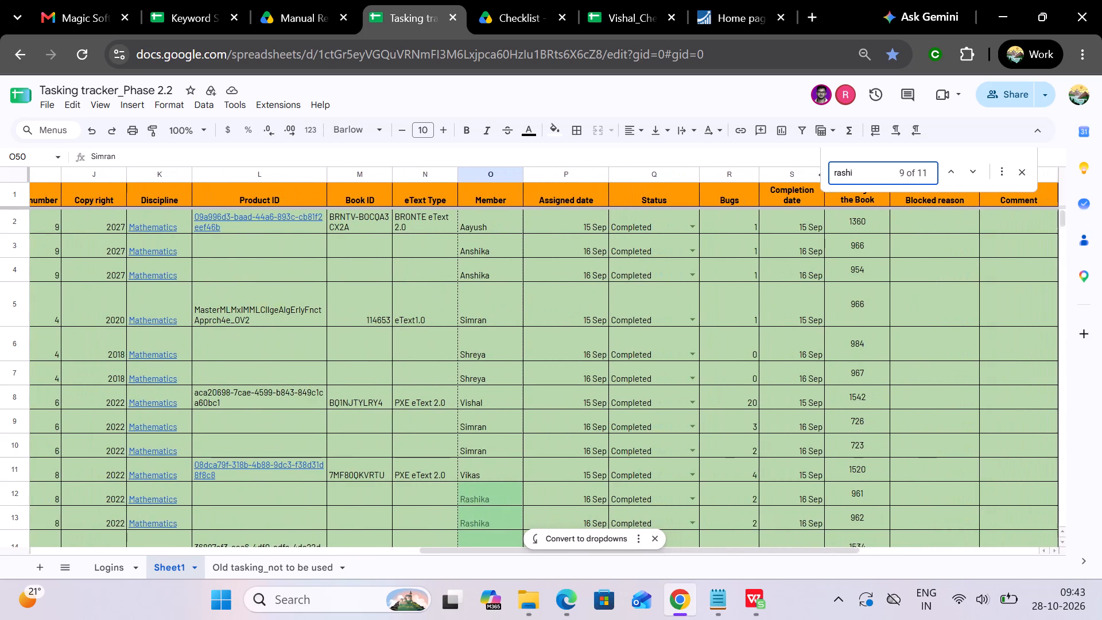
Examine the "rashi" matches in the Member column, with their dates and status, from the first task rows down to row 53.
{"action": "scroll", "coordinate": [103, 334], "scroll_direction": "down", "scroll_amount": 1}
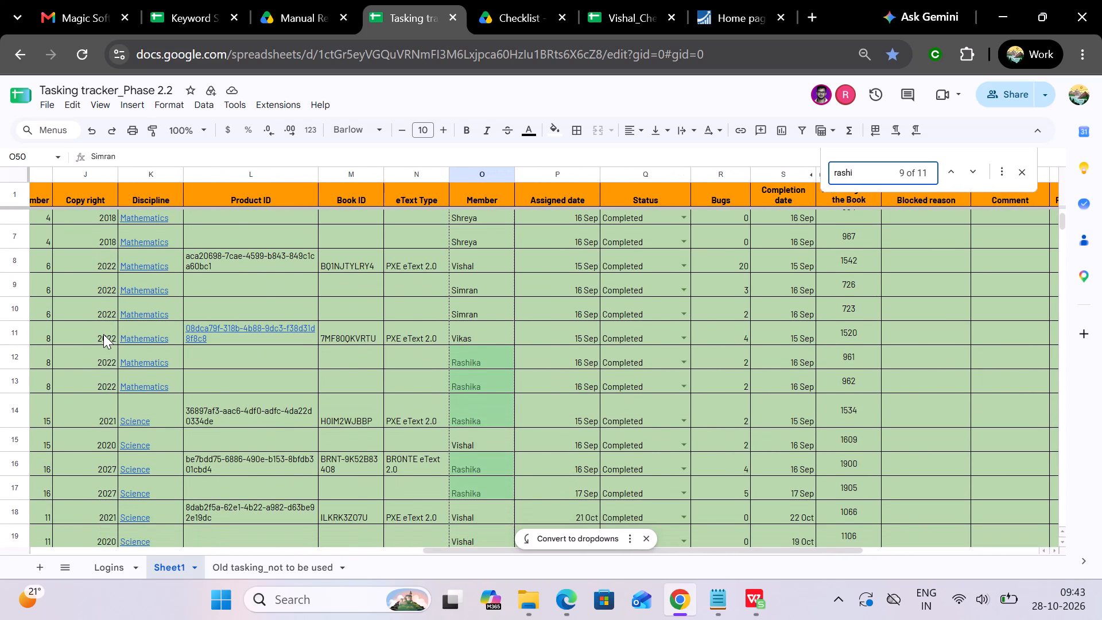
{"action": "scroll", "coordinate": [103, 334], "scroll_direction": "down", "scroll_amount": 3}
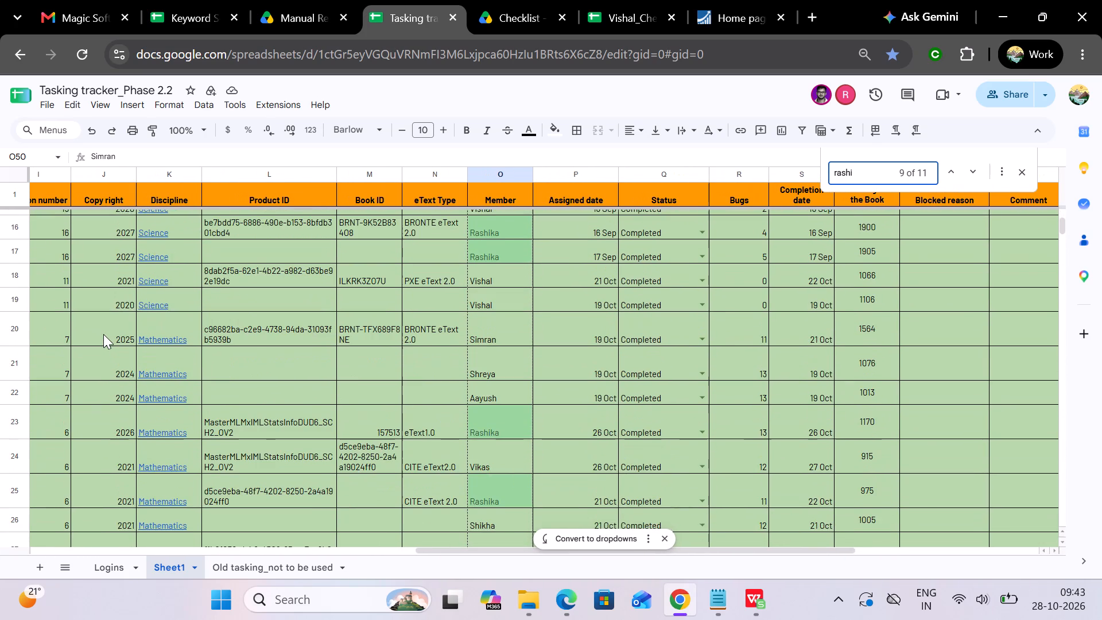
{"action": "scroll", "coordinate": [103, 334], "scroll_direction": "down", "scroll_amount": 2}
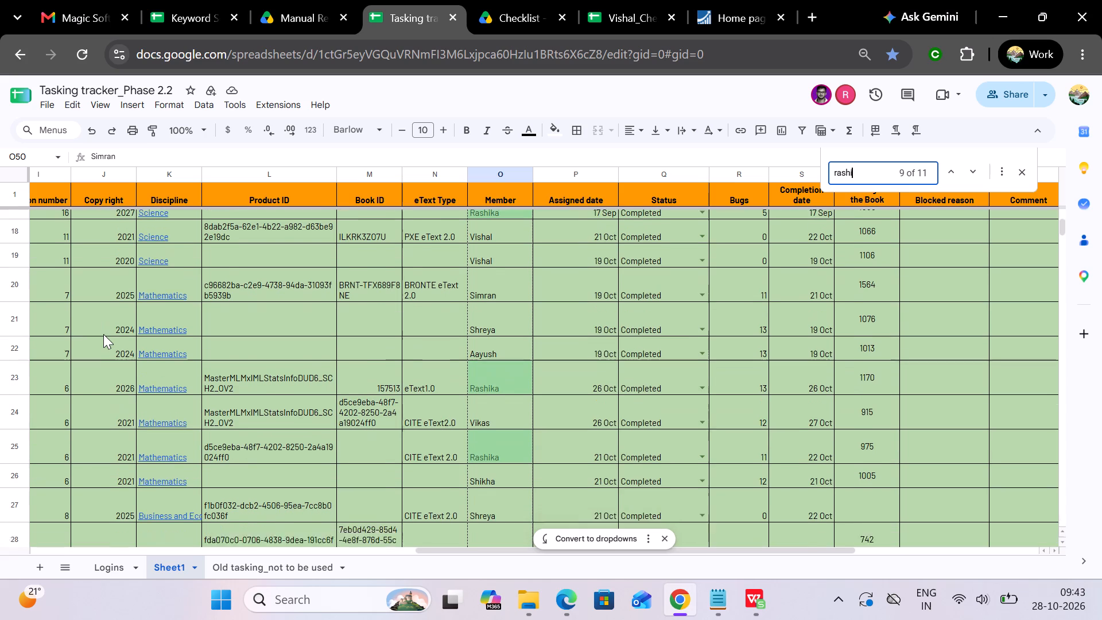
{"action": "scroll", "coordinate": [103, 334], "scroll_direction": "down", "scroll_amount": 1}
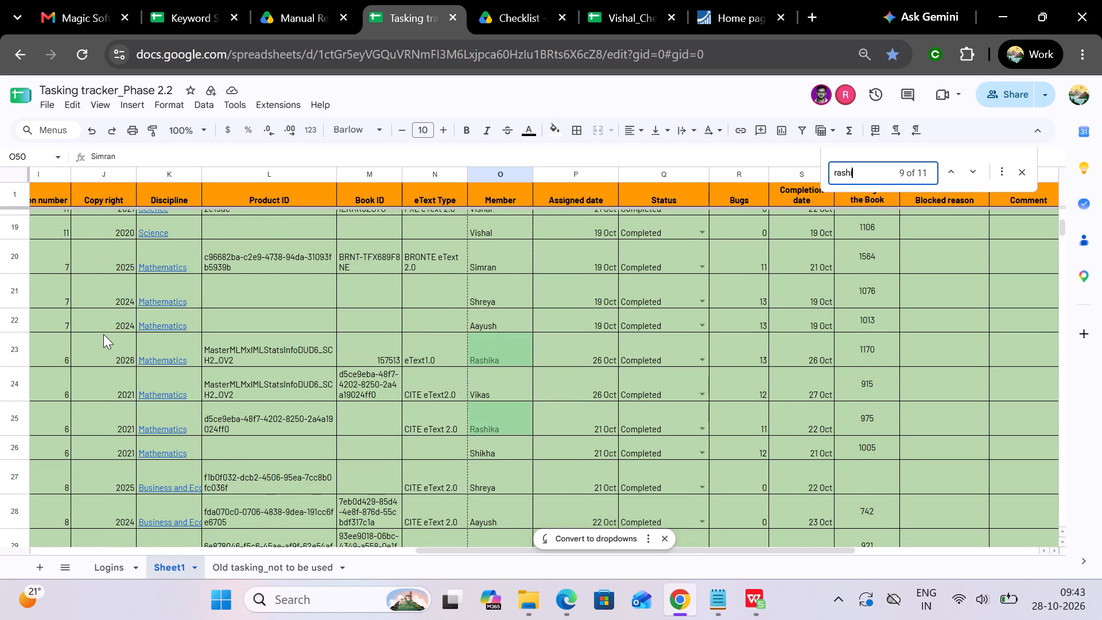
{"action": "scroll", "coordinate": [103, 334], "scroll_direction": "down", "scroll_amount": 3}
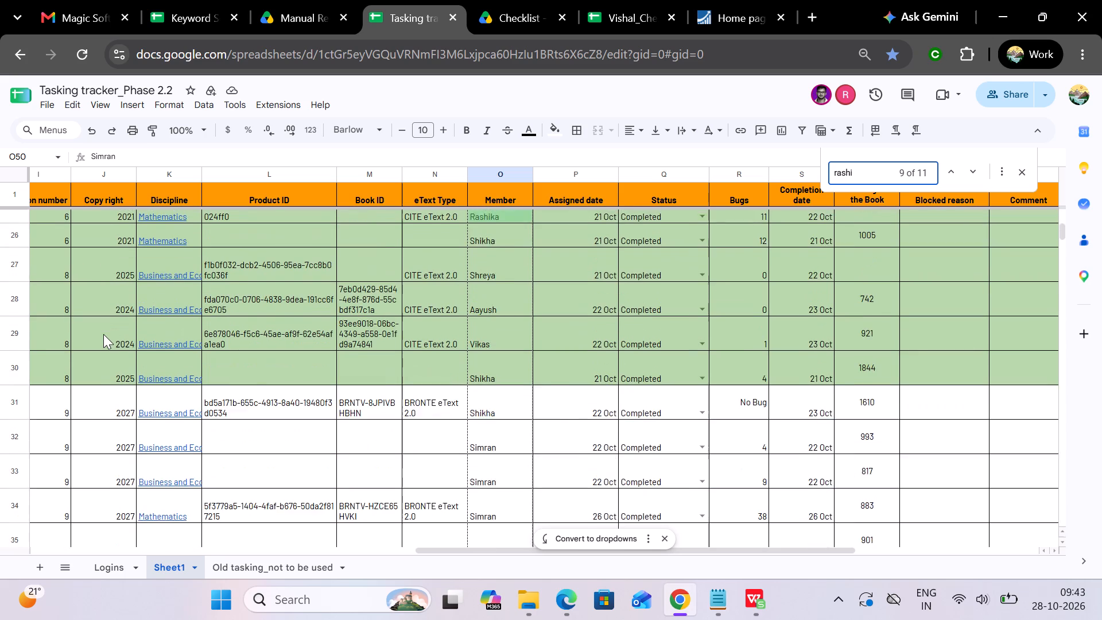
{"action": "scroll", "coordinate": [103, 334], "scroll_direction": "down", "scroll_amount": 2}
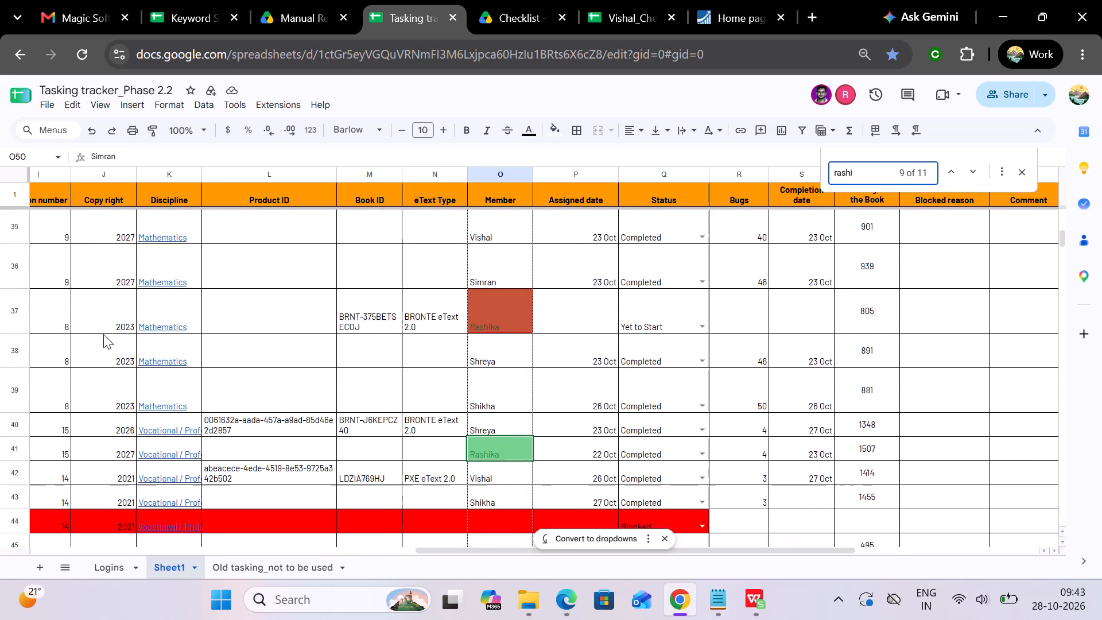
{"action": "scroll", "coordinate": [103, 334], "scroll_direction": "down", "scroll_amount": 3}
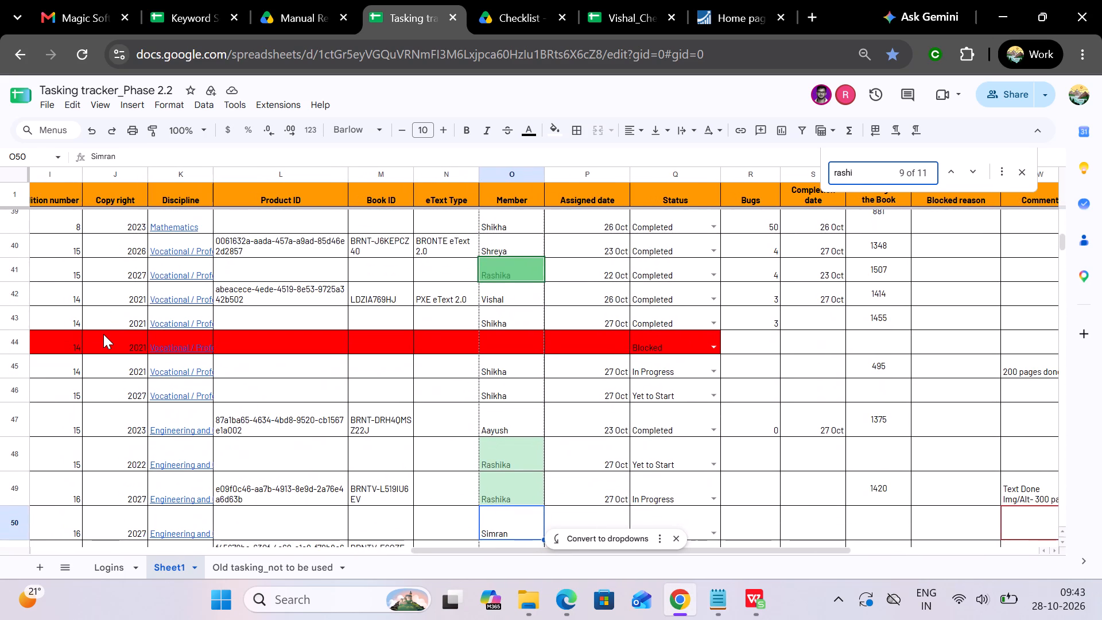
{"action": "scroll", "coordinate": [103, 334], "scroll_direction": "down", "scroll_amount": 1}
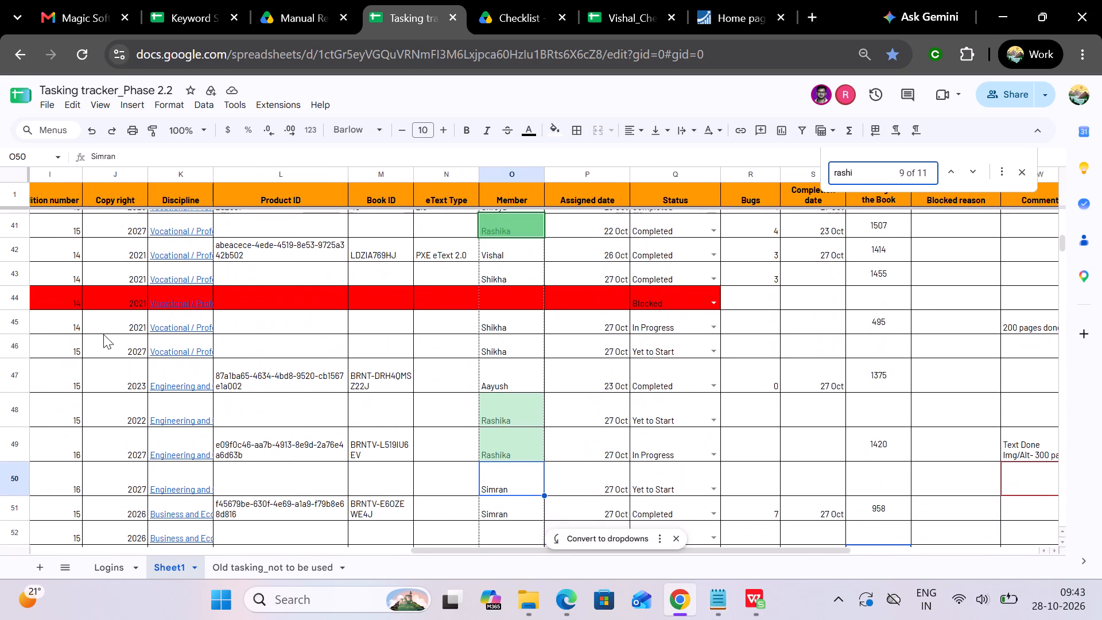
{"action": "scroll", "coordinate": [103, 334], "scroll_direction": "down", "scroll_amount": 1}
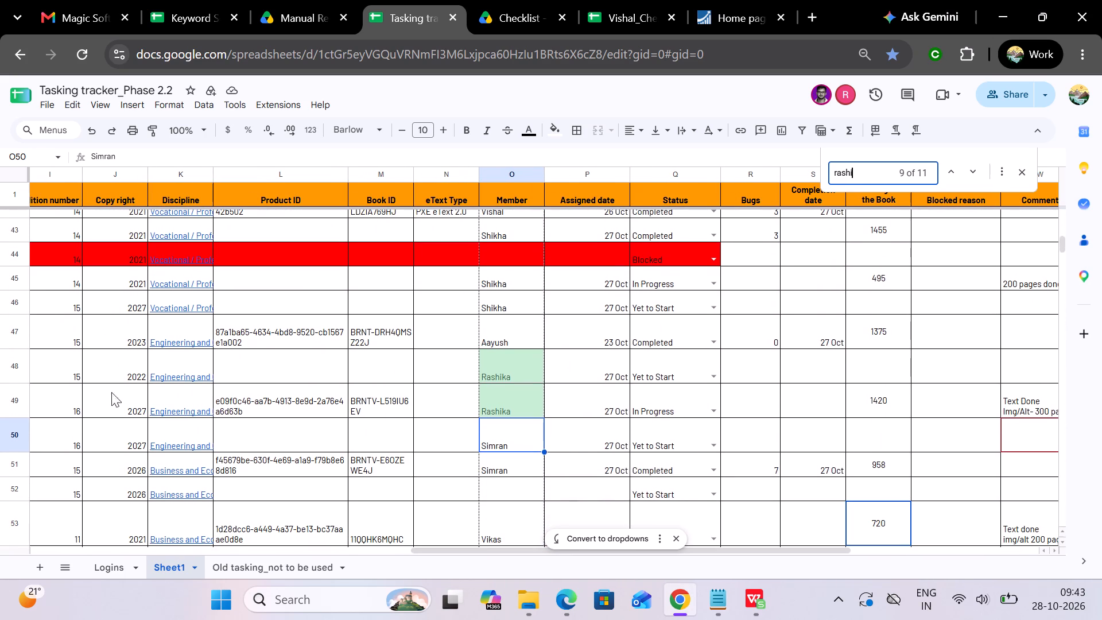
Check the status, page count and comment entries around the "rashi" matches in rows 48 and 49, and return to the first task rows.
{"action": "scroll", "coordinate": [526, 399], "scroll_direction": "left", "scroll_amount": 1}
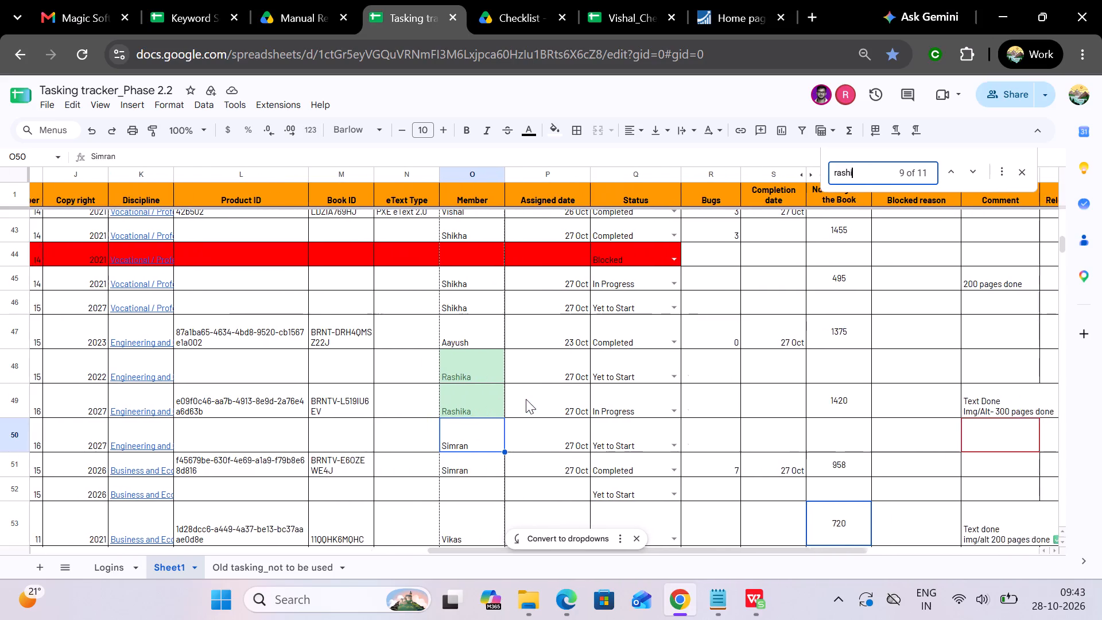
{"action": "scroll", "coordinate": [526, 399], "scroll_direction": "left", "scroll_amount": 1}
{"action": "scroll", "coordinate": [526, 399], "scroll_direction": "right", "scroll_amount": 1}
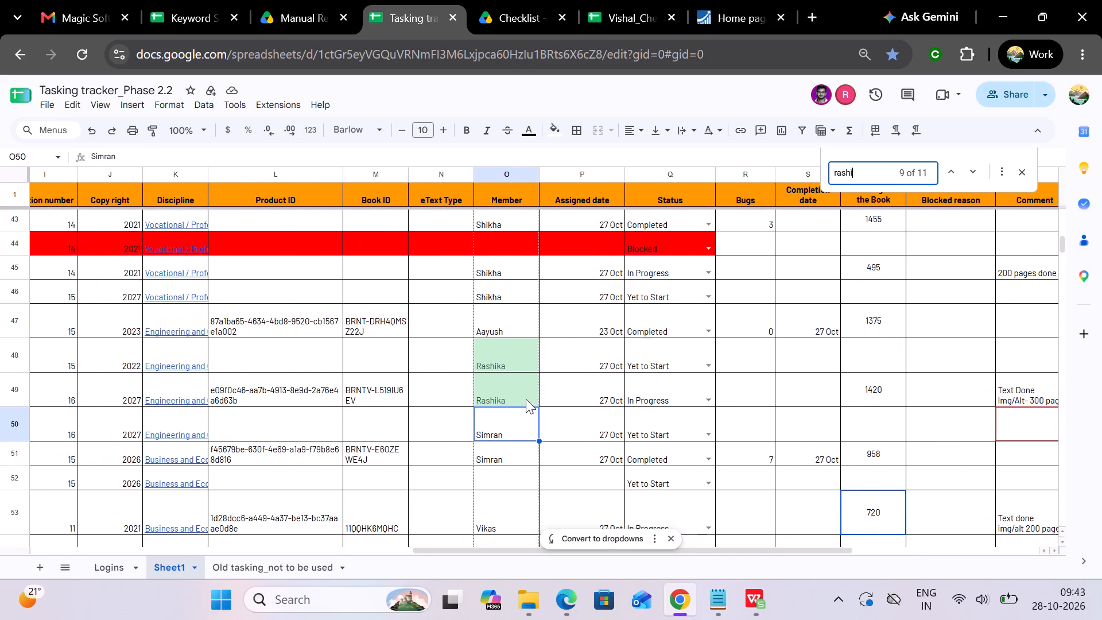
{"action": "scroll", "coordinate": [526, 399], "scroll_direction": "down", "scroll_amount": 2}
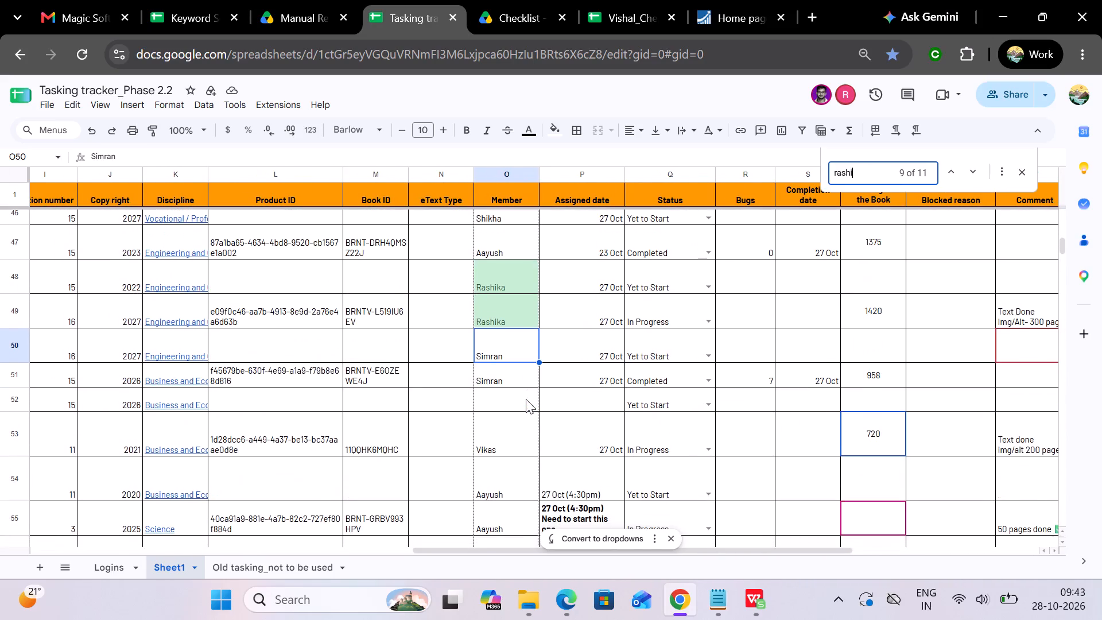
{"action": "scroll", "coordinate": [526, 399], "scroll_direction": "down", "scroll_amount": 1}
{"action": "scroll", "coordinate": [526, 399], "scroll_direction": "up", "scroll_amount": 4}
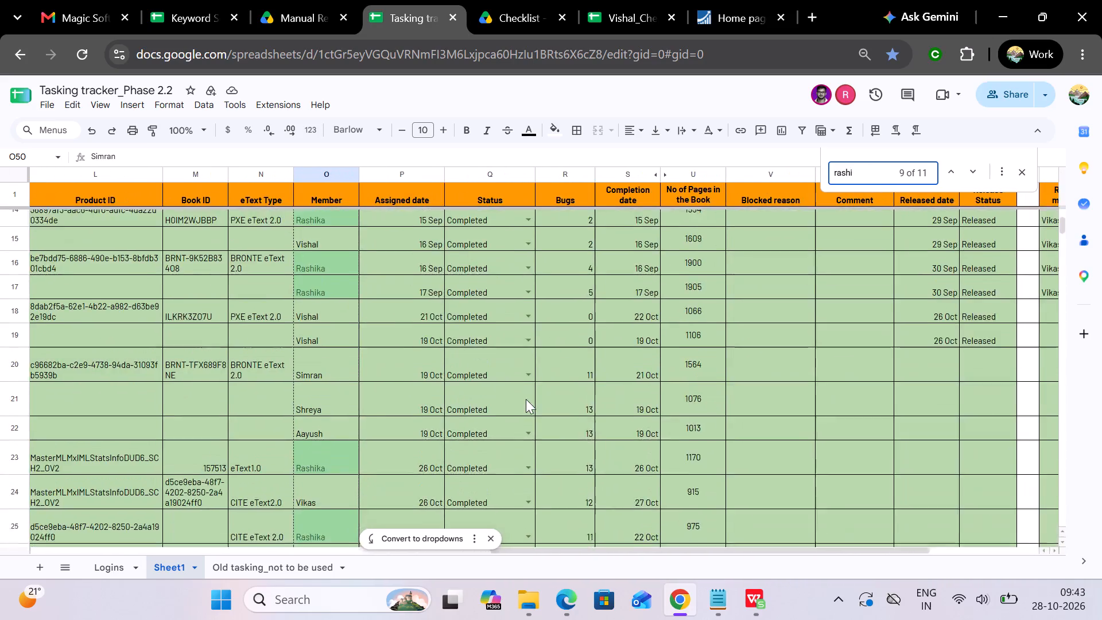
{"action": "scroll", "coordinate": [526, 399], "scroll_direction": "up", "scroll_amount": 4}
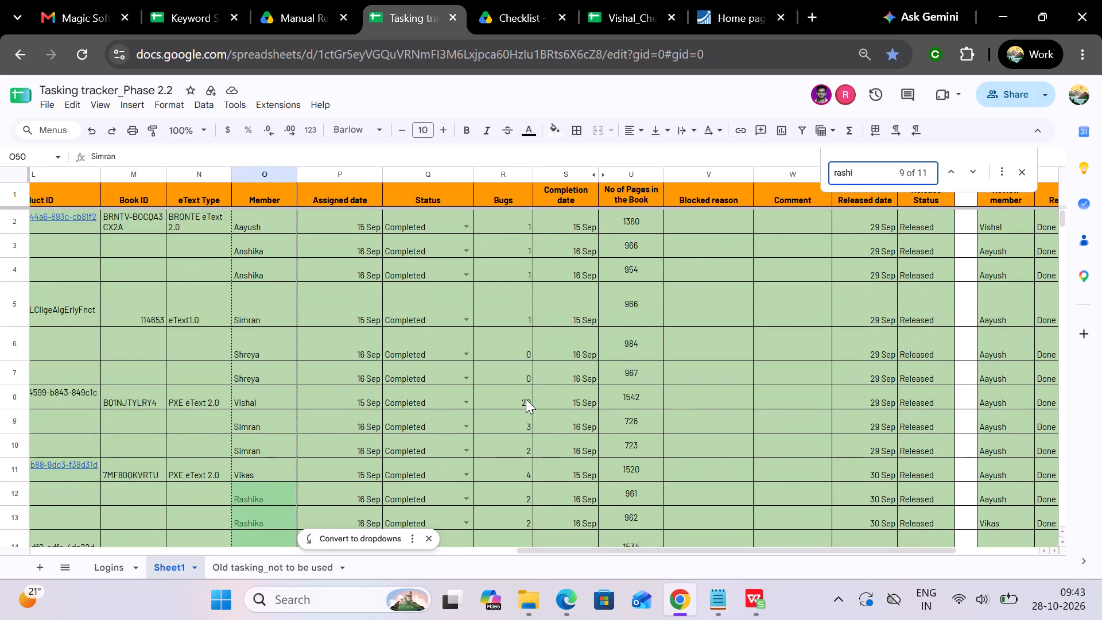
Search the sheet for "simran" and examine the matches in the Member column, working down from the first task rows.
{"action": "key", "text": "ctrl+f"}
{"action": "type", "text": "simran"}
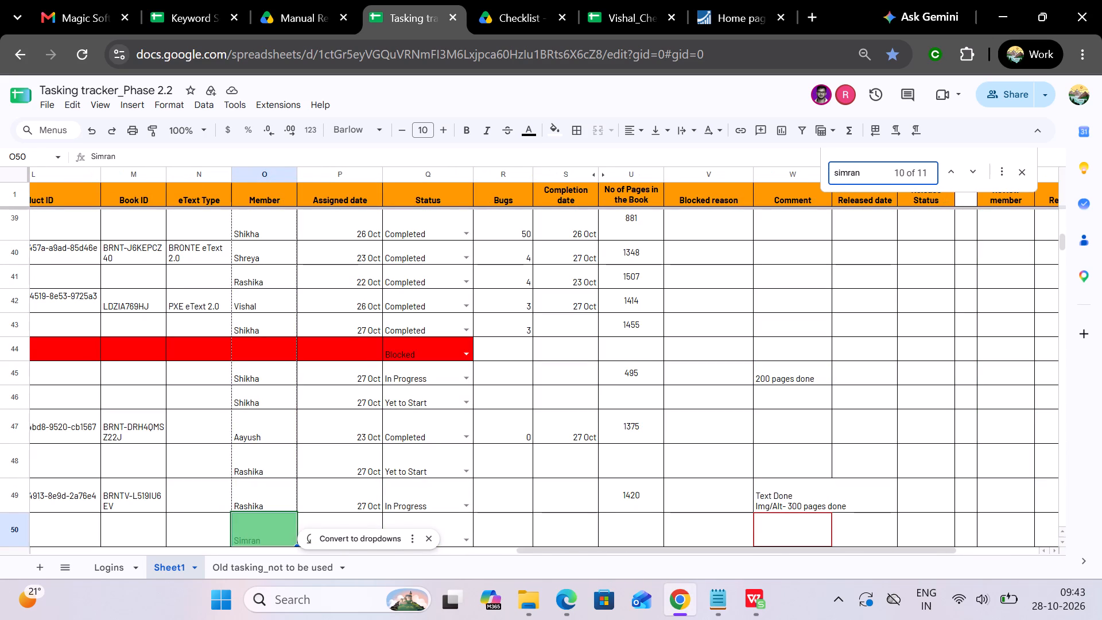
{"action": "scroll", "coordinate": [347, 432], "scroll_direction": "up", "scroll_amount": 6}
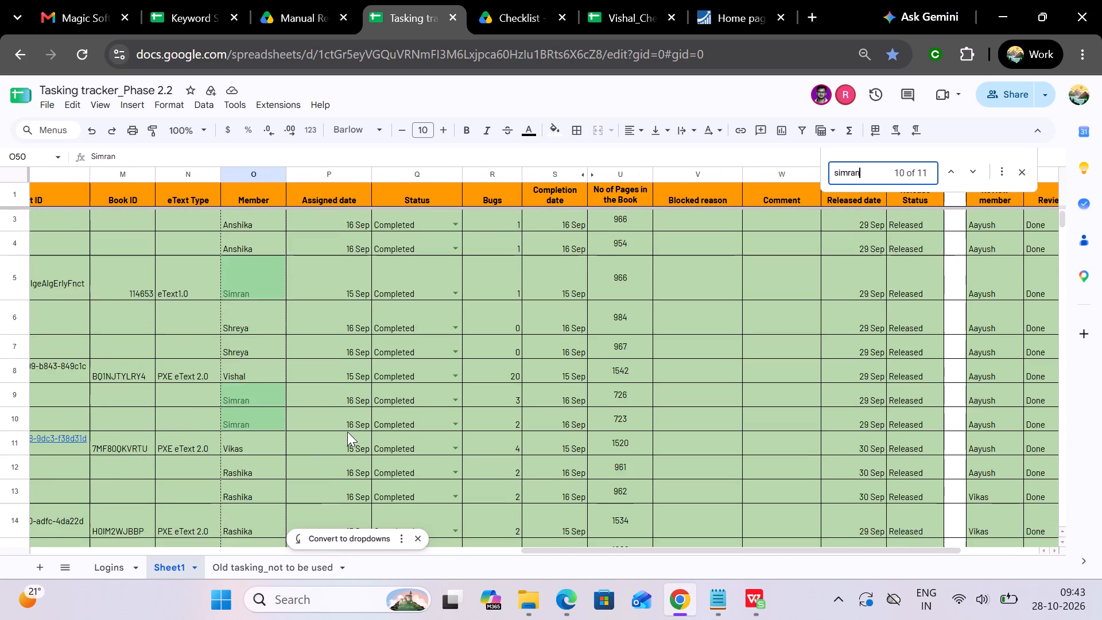
{"action": "scroll", "coordinate": [347, 432], "scroll_direction": "down", "scroll_amount": 2}
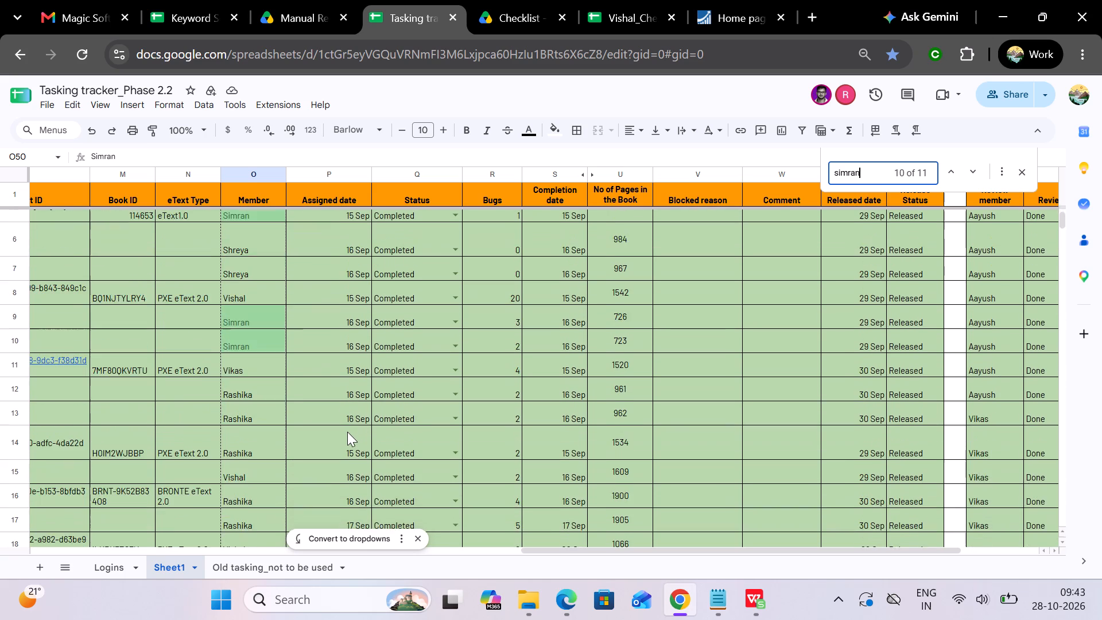
{"action": "scroll", "coordinate": [347, 432], "scroll_direction": "down", "scroll_amount": 5}
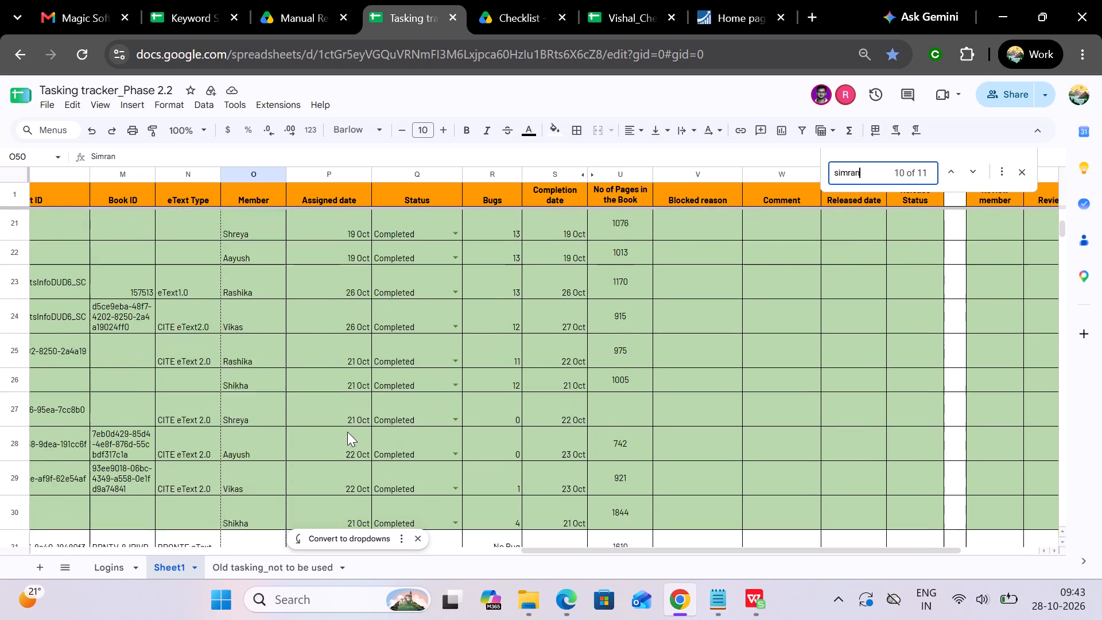
Examine the remaining "simran" matches in the Member column, with their dates and status, down past row 53, and return to the first task rows.
{"action": "scroll", "coordinate": [347, 432], "scroll_direction": "down", "scroll_amount": 2}
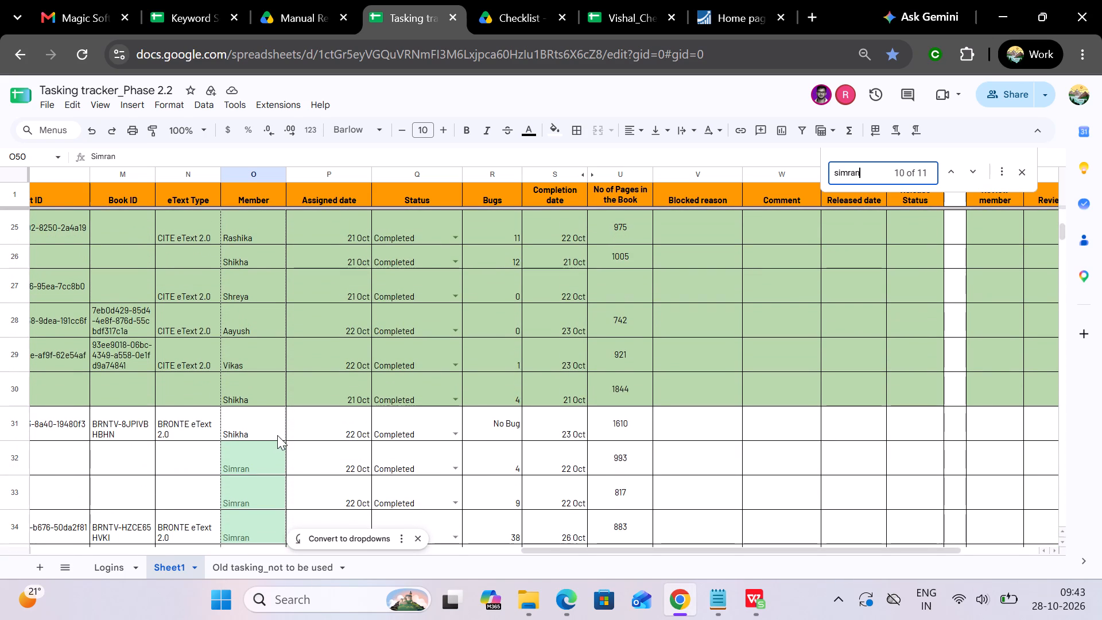
{"action": "scroll", "coordinate": [277, 435], "scroll_direction": "down", "scroll_amount": 1}
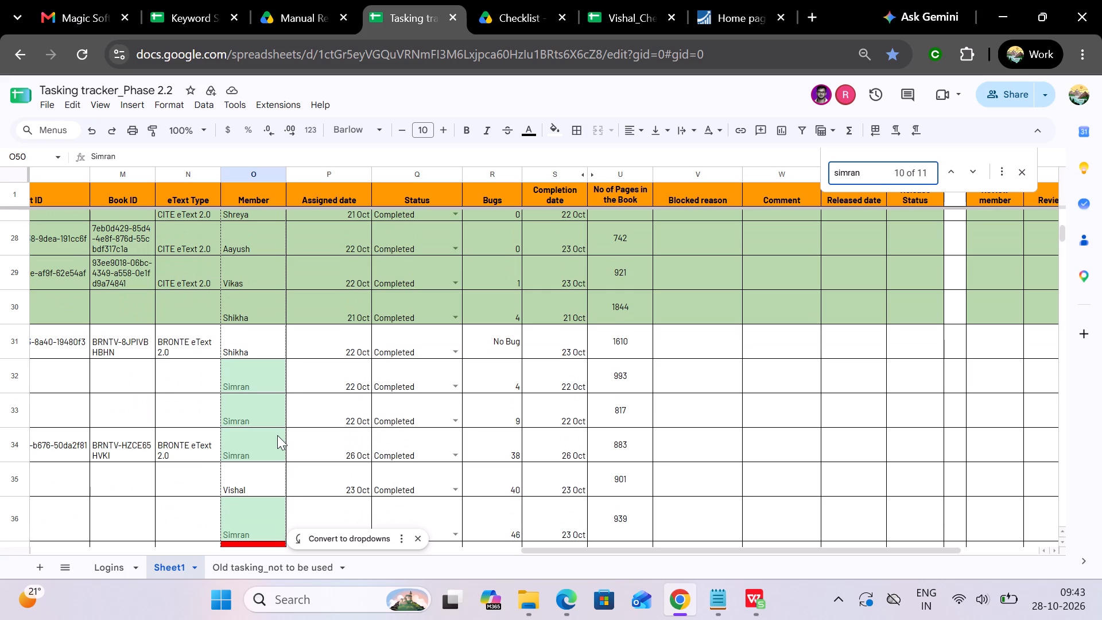
{"action": "scroll", "coordinate": [277, 435], "scroll_direction": "down", "scroll_amount": 2}
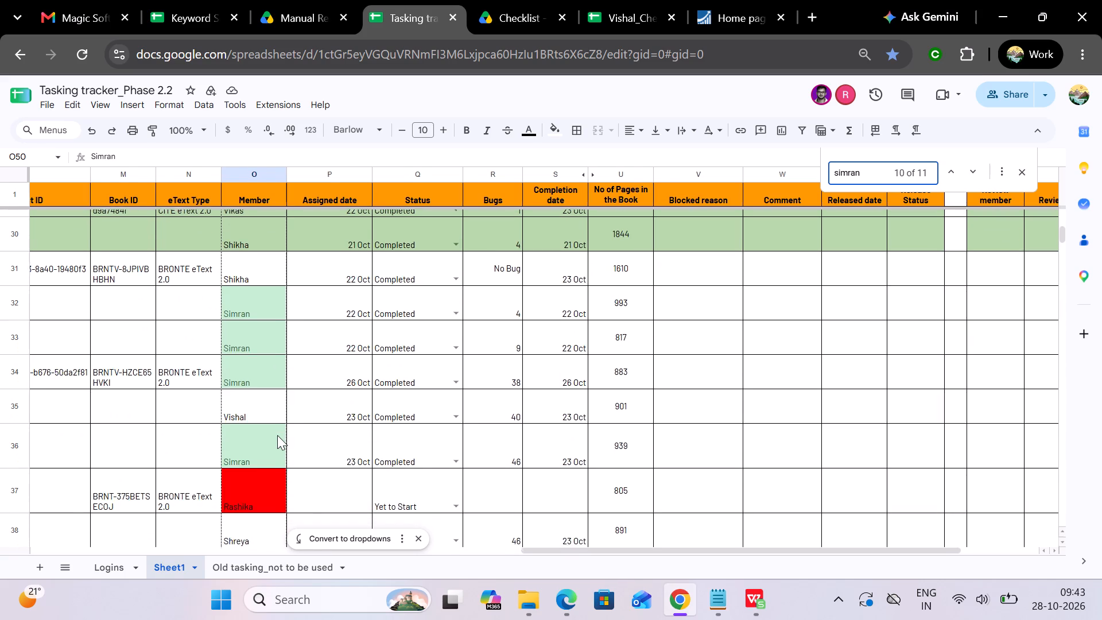
{"action": "scroll", "coordinate": [277, 435], "scroll_direction": "down", "scroll_amount": 2}
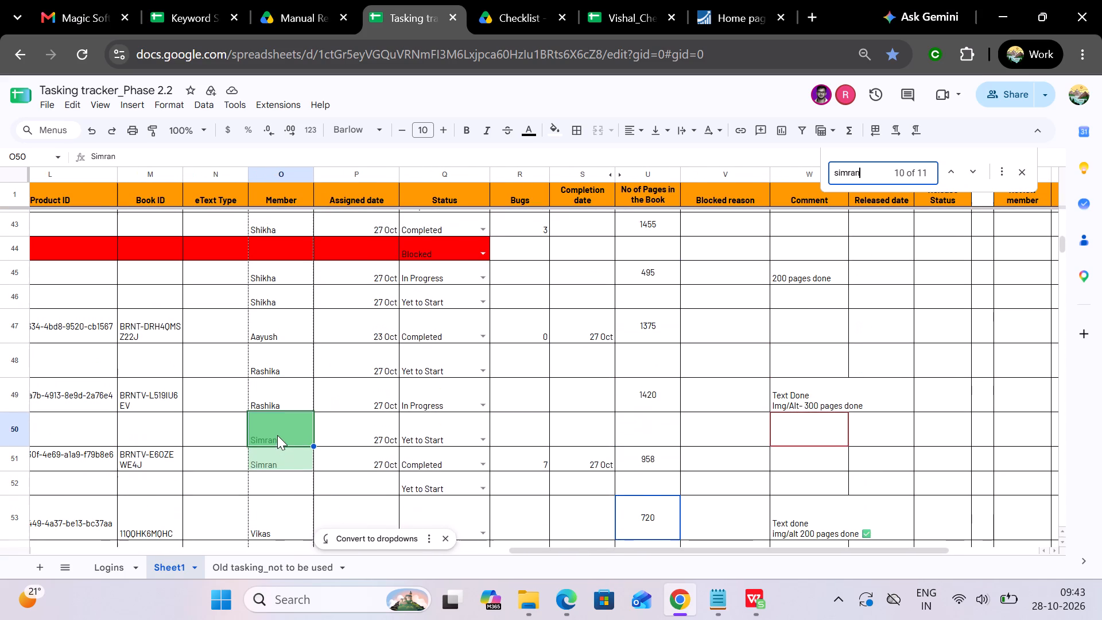
{"action": "scroll", "coordinate": [277, 435], "scroll_direction": "down", "scroll_amount": 1}
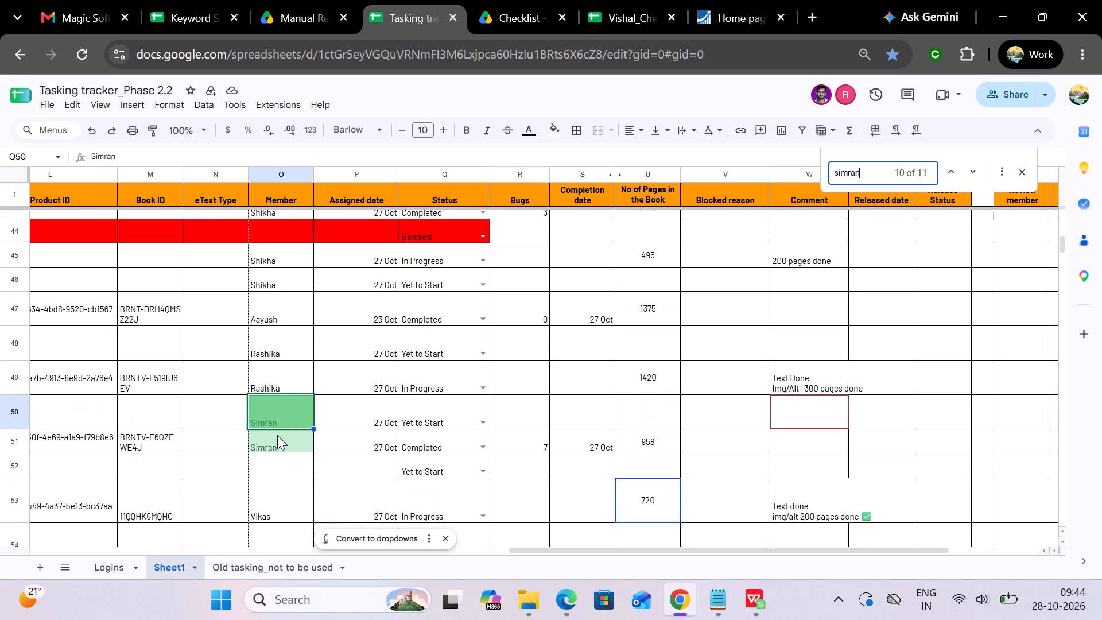
{"action": "scroll", "coordinate": [277, 435], "scroll_direction": "down", "scroll_amount": 3}
{"action": "scroll", "coordinate": [277, 435], "scroll_direction": "up", "scroll_amount": 3}
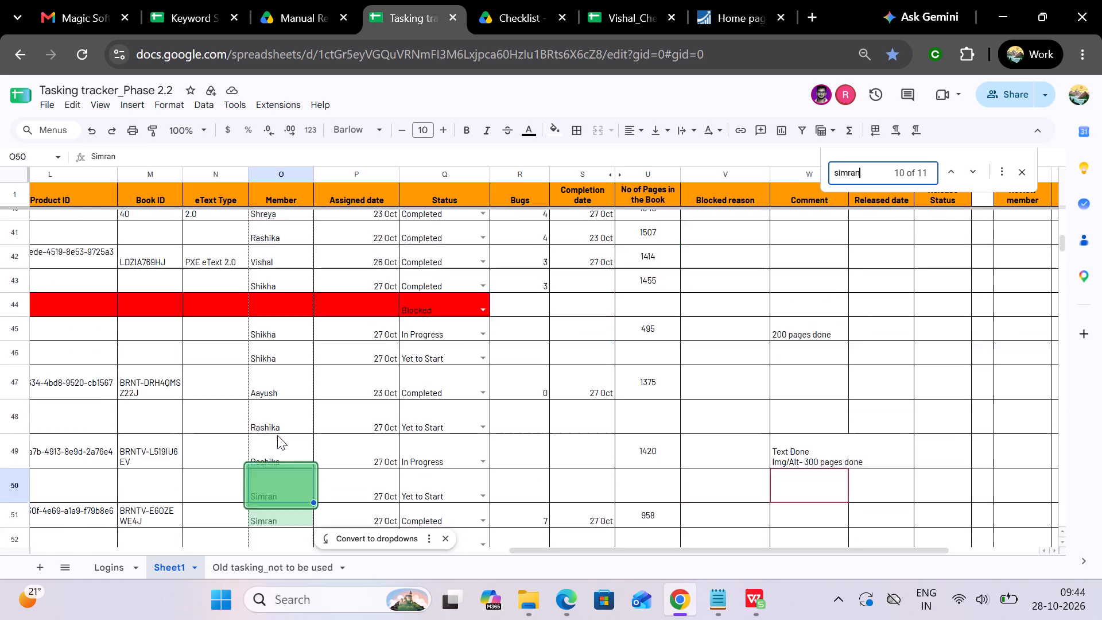
{"action": "scroll", "coordinate": [277, 435], "scroll_direction": "up", "scroll_amount": 4}
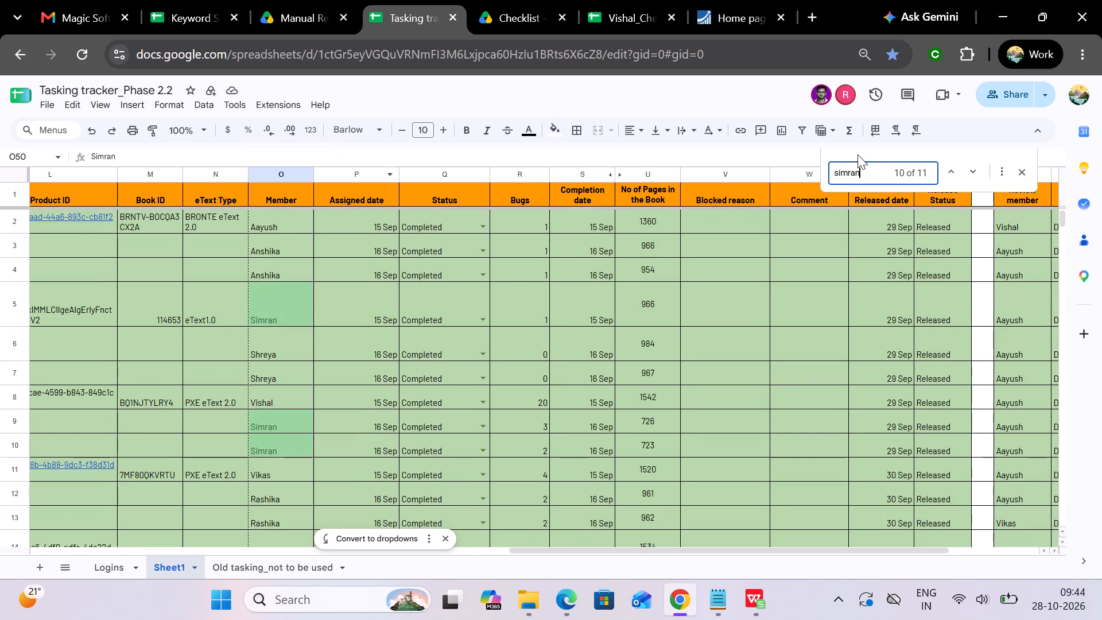
Clear the "simran" term from the sheet search.
{"action": "key", "text": "BackSpace"}
{"action": "key", "text": "BackSpace"}
{"action": "key", "text": "BackSpace"}
{"action": "key", "text": "BackSpace"}
{"action": "key", "text": "BackSpace"}
{"action": "key", "text": "BackSpace"}
{"action": "key", "text": "BackSpace"}
{"action": "key", "text": "BackSpace"}
{"action": "key", "text": "BackSpace"}
{"action": "key", "text": "BackSpace"}
{"action": "key", "text": "BackSpace"}
{"action": "key", "text": "BackSpace"}
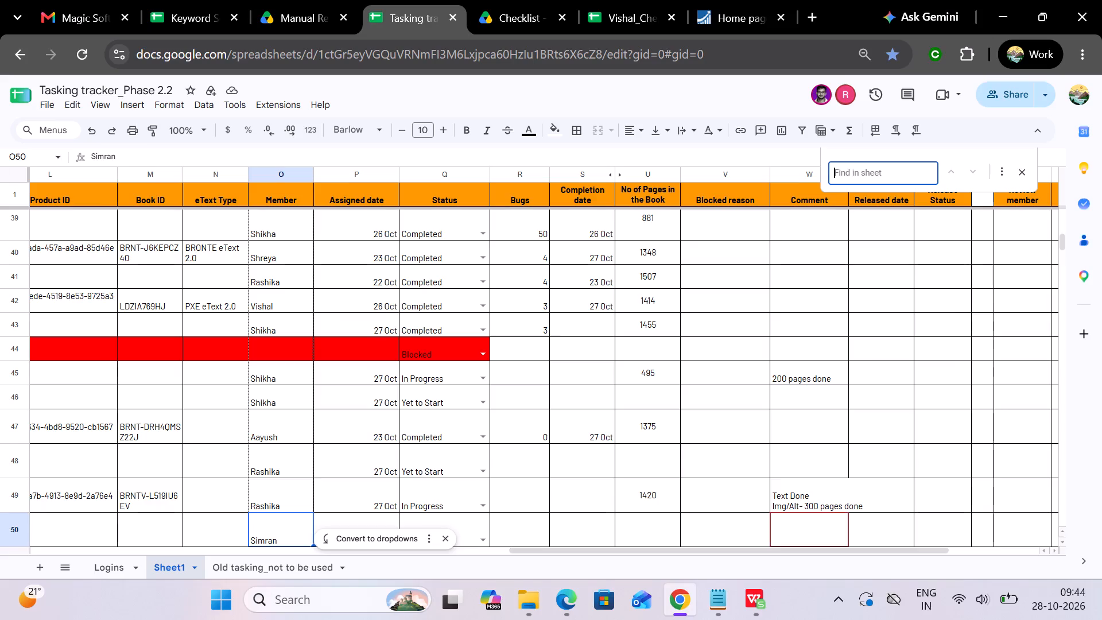
Check the team's group chat in Gmail for a reply to the assignment request, looking back at the tasking tracker in between.
{"action": "left_click", "coordinate": [83, 2]}
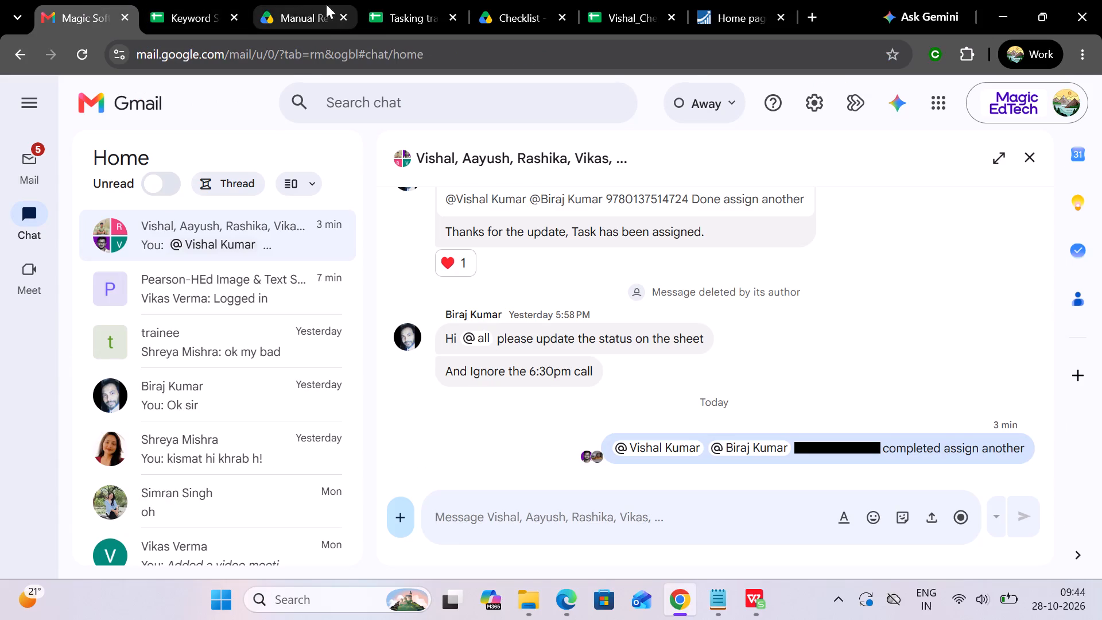
{"action": "left_click", "coordinate": [387, 15]}
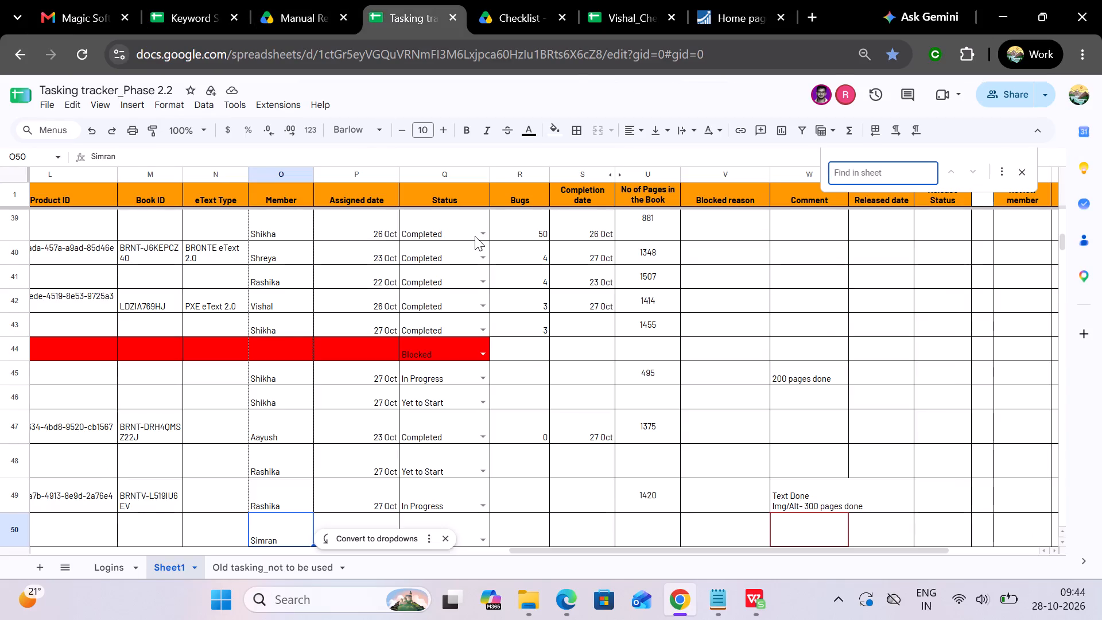
{"action": "left_click", "coordinate": [77, 19]}
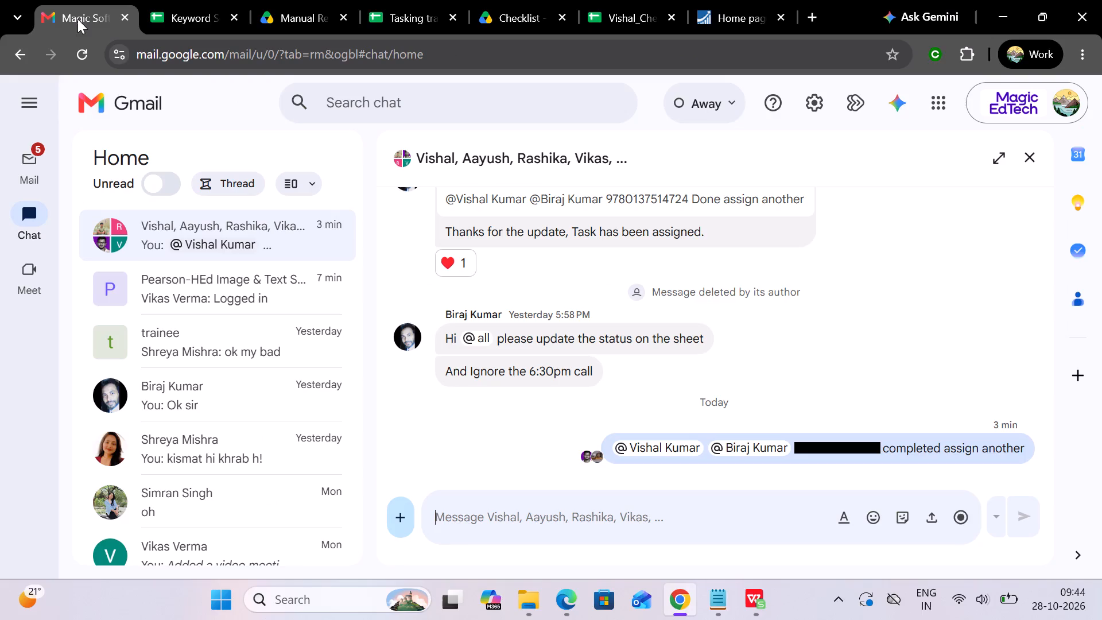
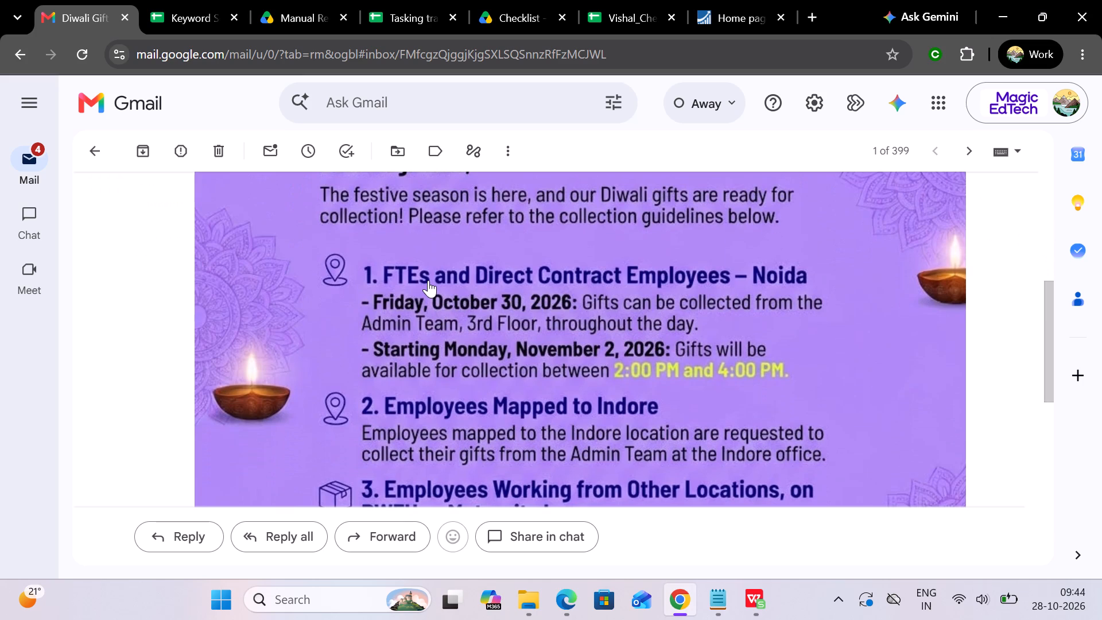
Read the Diwali gift email's collection guidelines for each employee category, from the Noida section through to the end of the message.
{"action": "scroll", "coordinate": [428, 280], "scroll_direction": "down", "scroll_amount": 2}
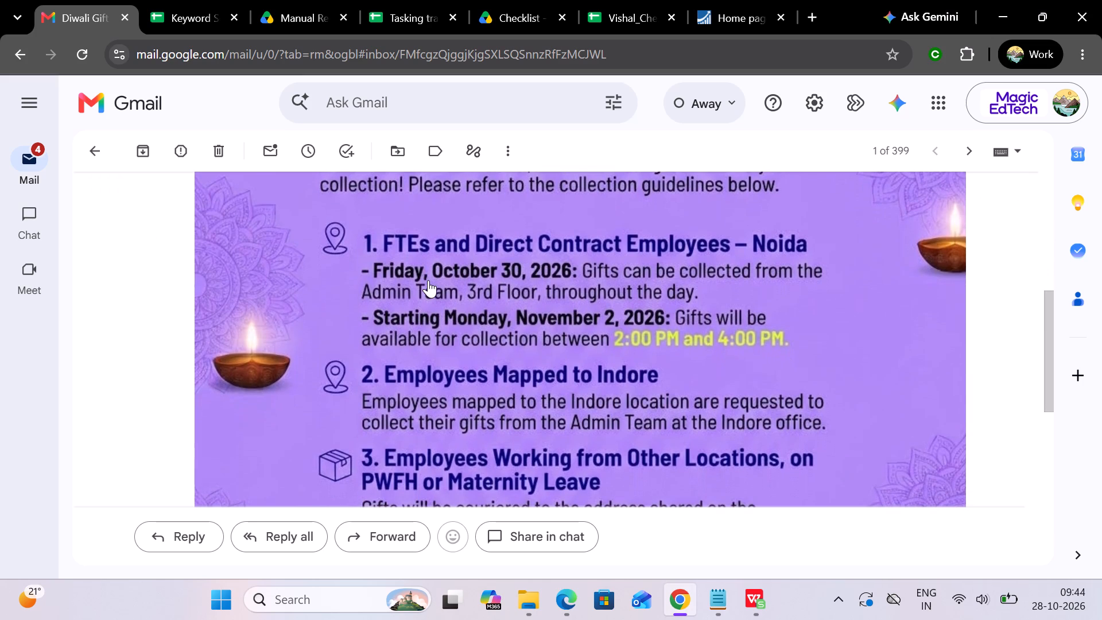
{"action": "scroll", "coordinate": [428, 280], "scroll_direction": "down", "scroll_amount": 1}
{"action": "scroll", "coordinate": [428, 280], "scroll_direction": "up", "scroll_amount": 1}
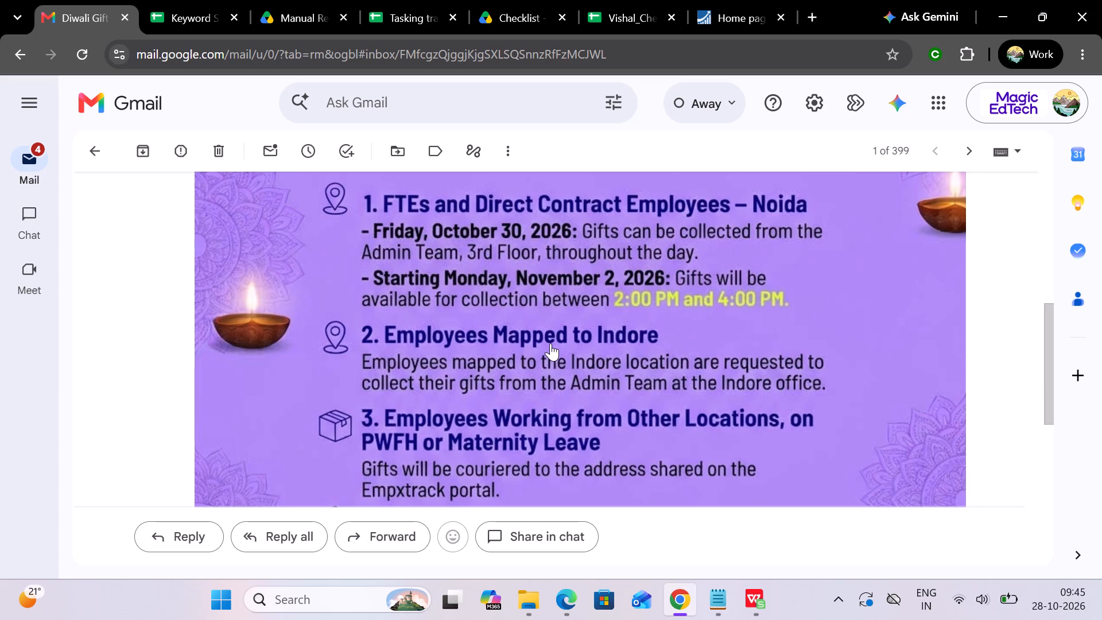
{"action": "scroll", "coordinate": [550, 343], "scroll_direction": "down", "scroll_amount": 1}
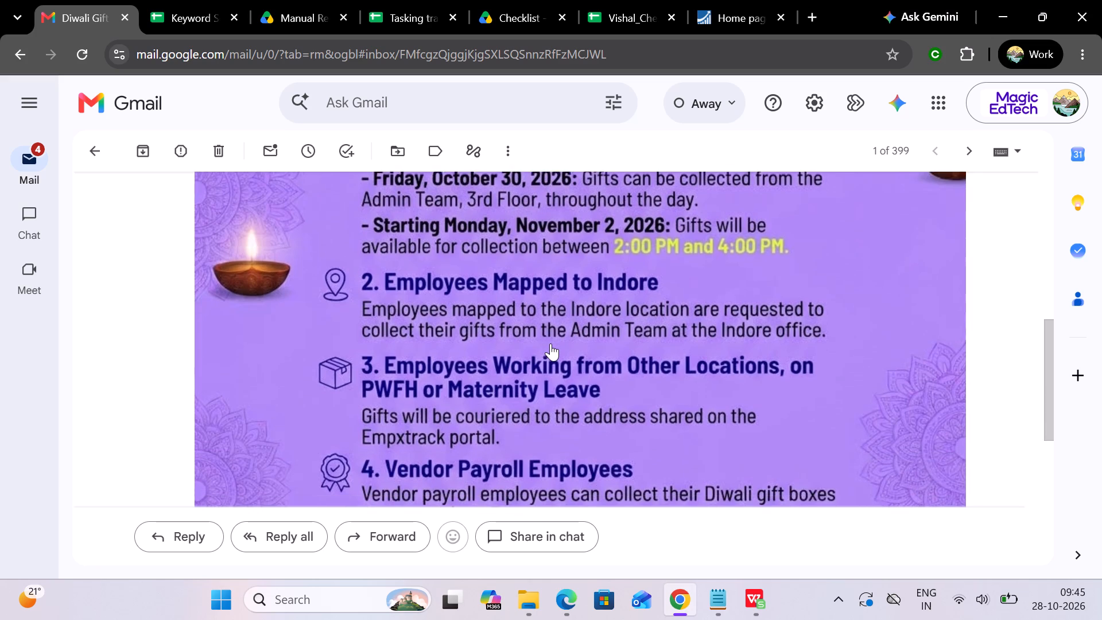
{"action": "scroll", "coordinate": [550, 343], "scroll_direction": "down", "scroll_amount": 1}
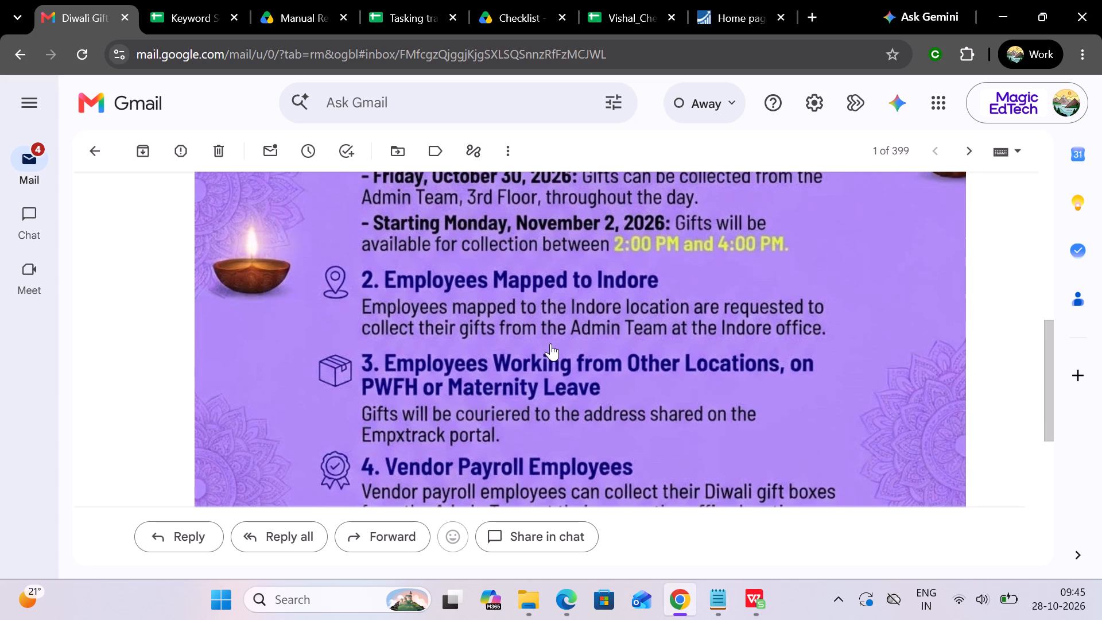
{"action": "scroll", "coordinate": [550, 343], "scroll_direction": "down", "scroll_amount": 1}
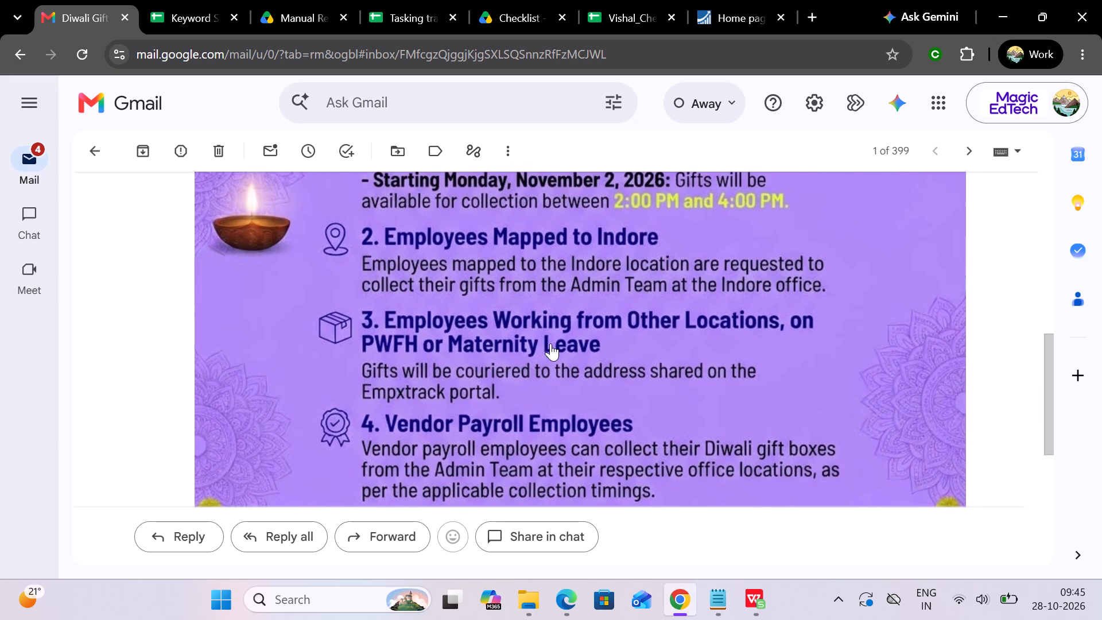
{"action": "scroll", "coordinate": [550, 343], "scroll_direction": "down", "scroll_amount": 1}
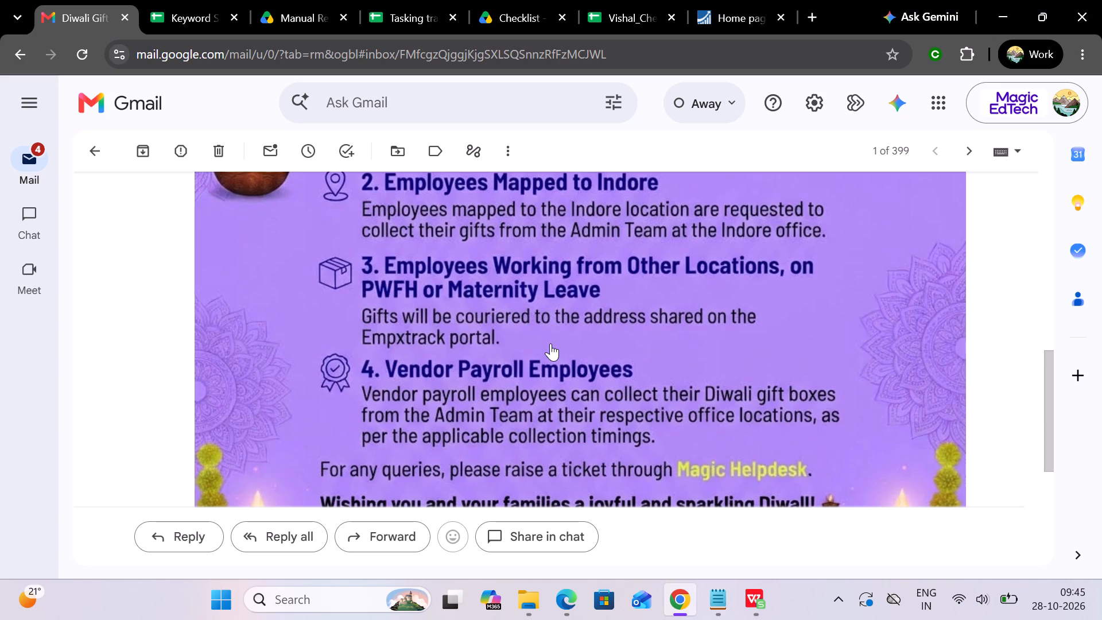
{"action": "scroll", "coordinate": [550, 343], "scroll_direction": "down", "scroll_amount": 1}
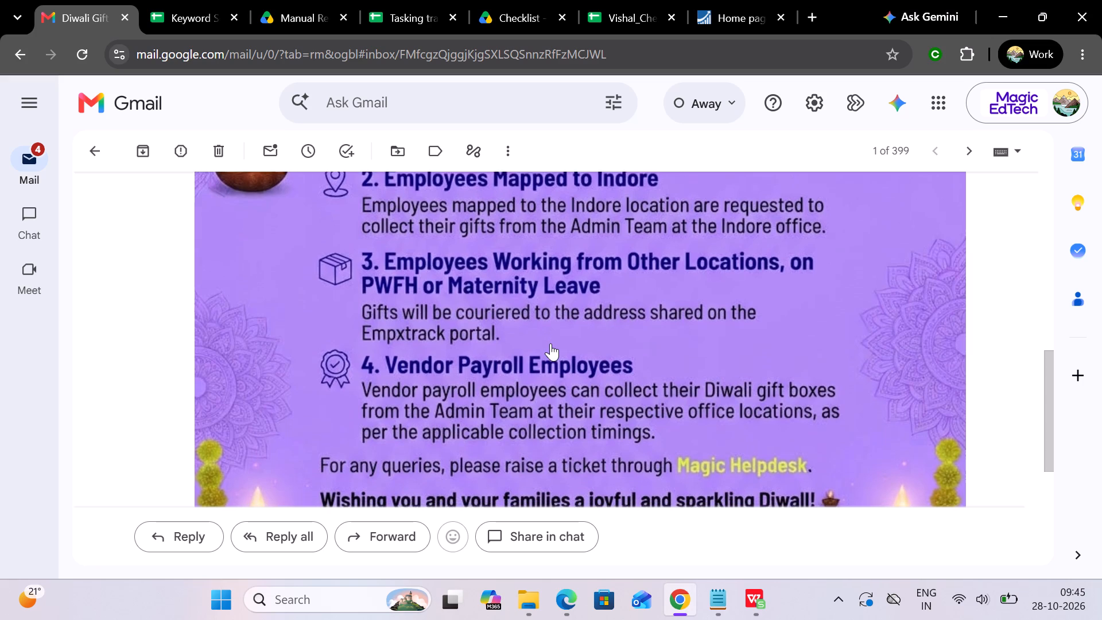
{"action": "scroll", "coordinate": [550, 343], "scroll_direction": "down", "scroll_amount": 1}
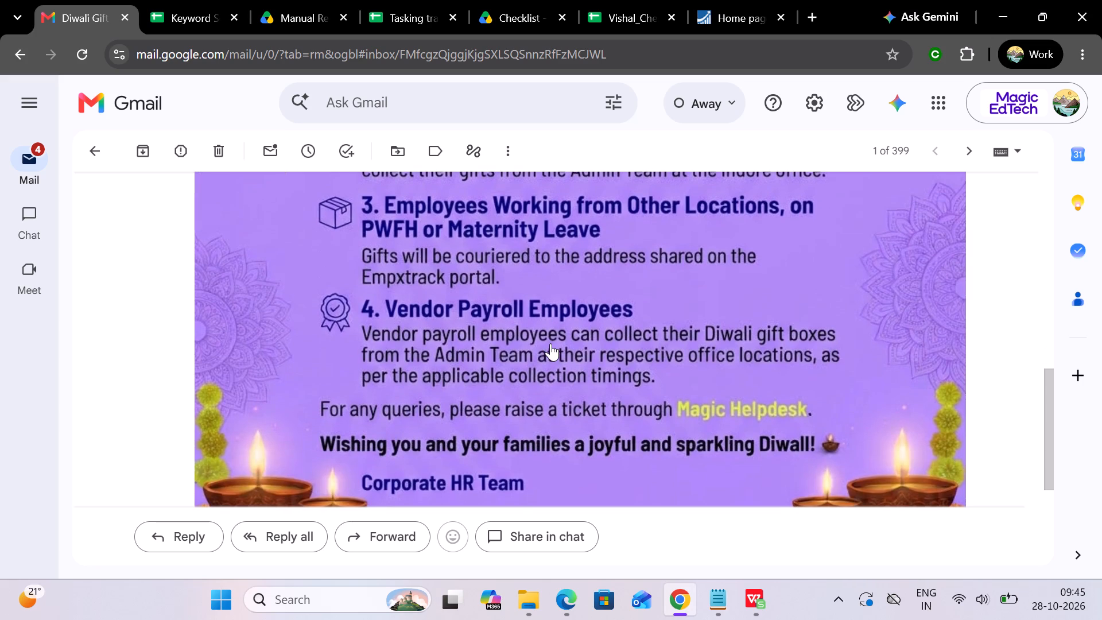
{"action": "scroll", "coordinate": [550, 343], "scroll_direction": "down", "scroll_amount": 1}
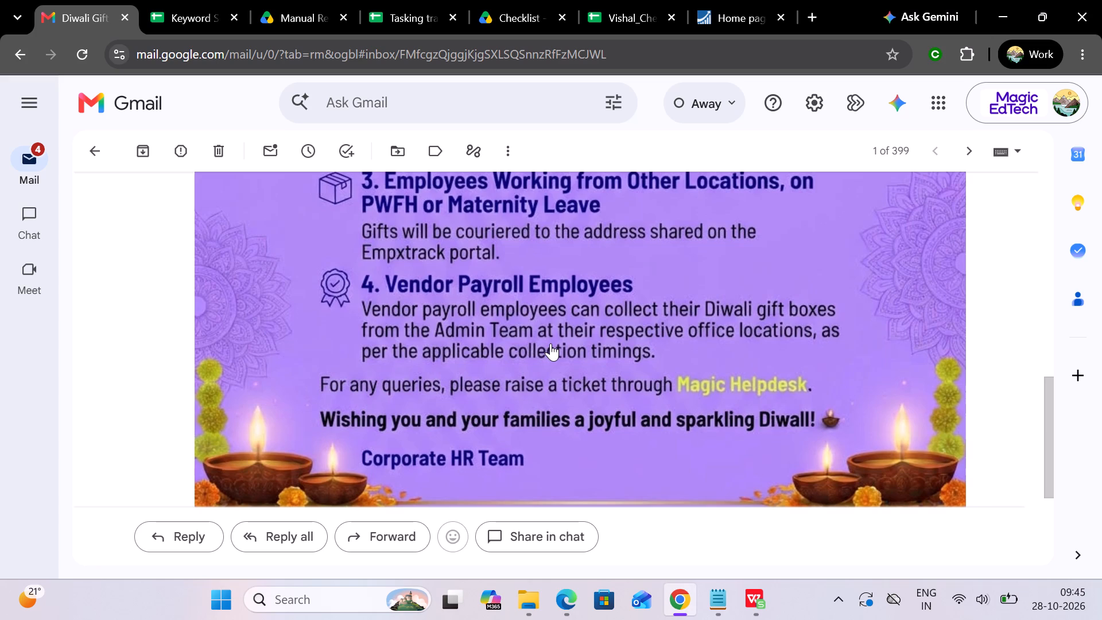
{"action": "scroll", "coordinate": [550, 343], "scroll_direction": "down", "scroll_amount": 1}
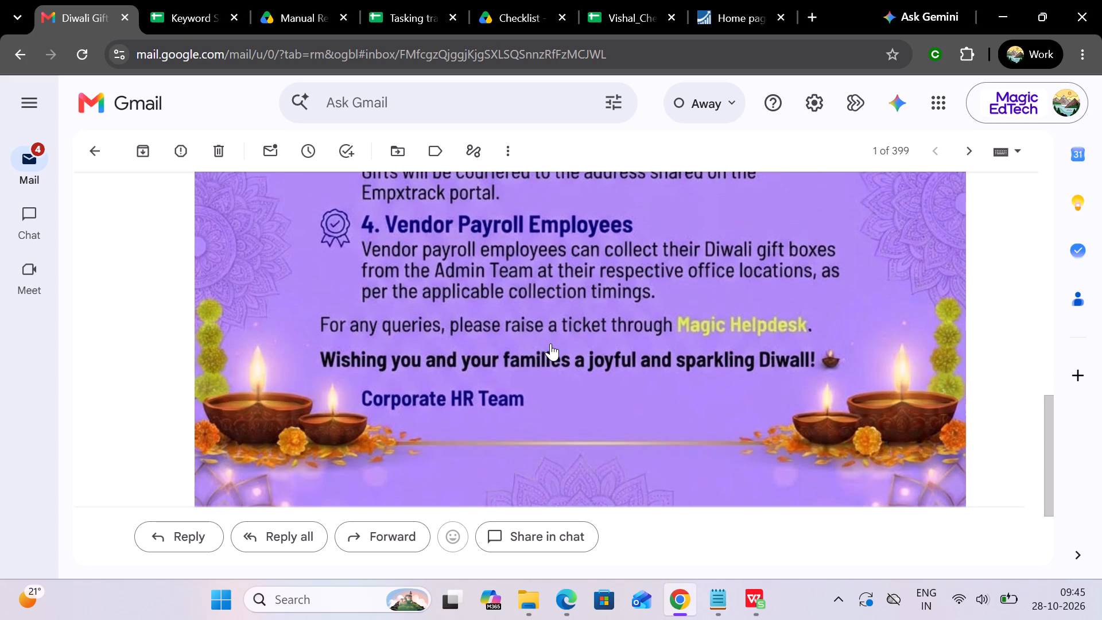
{"action": "scroll", "coordinate": [550, 343], "scroll_direction": "down", "scroll_amount": 1}
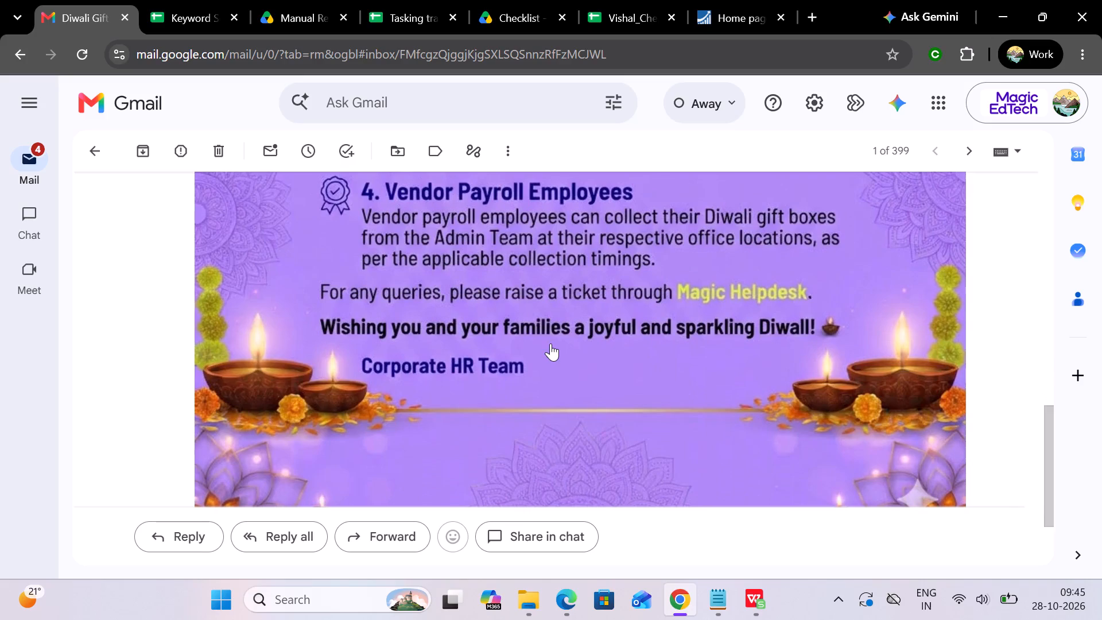
{"action": "scroll", "coordinate": [550, 343], "scroll_direction": "down", "scroll_amount": 1}
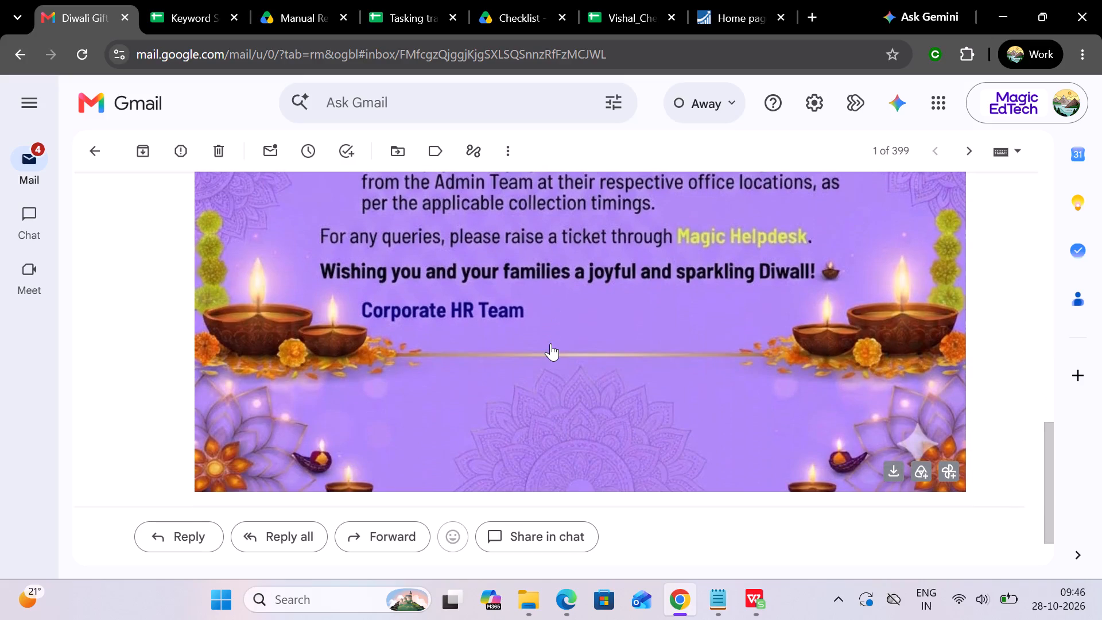
{"action": "scroll", "coordinate": [550, 343], "scroll_direction": "down", "scroll_amount": 3}
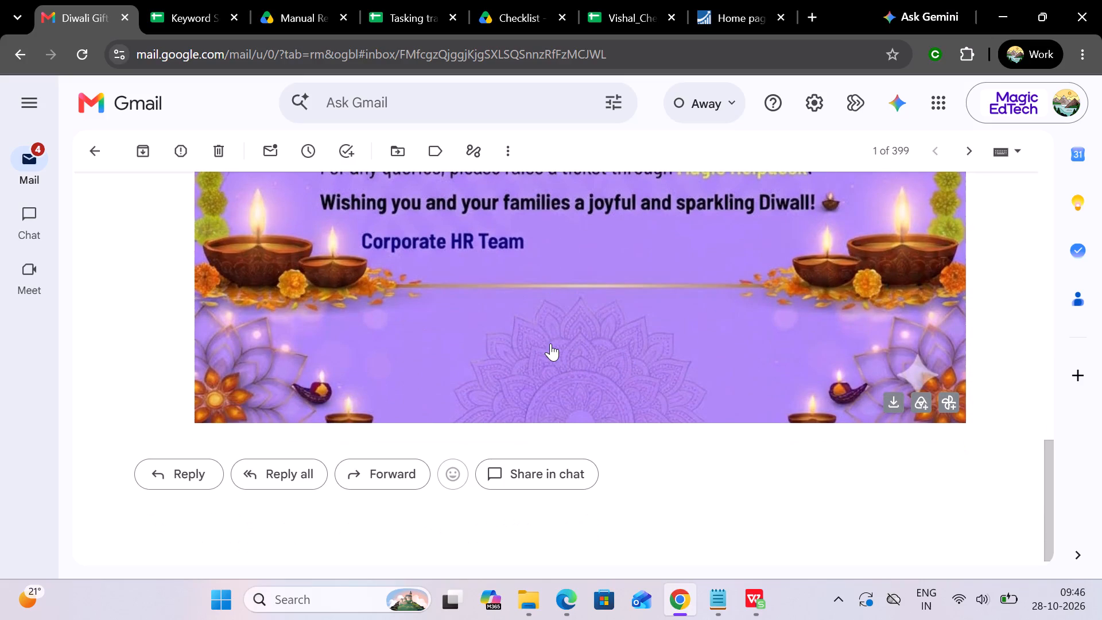
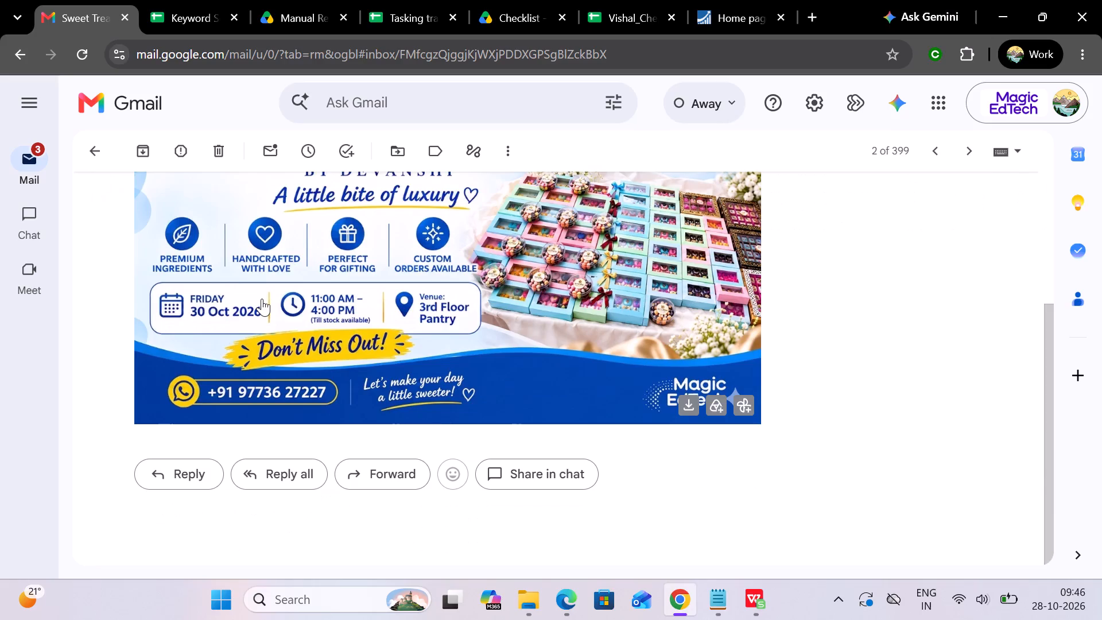
Look back over the Sweet Treats email up to its heading, and open the chat conversation list.
{"action": "scroll", "coordinate": [262, 299], "scroll_direction": "up", "scroll_amount": 2}
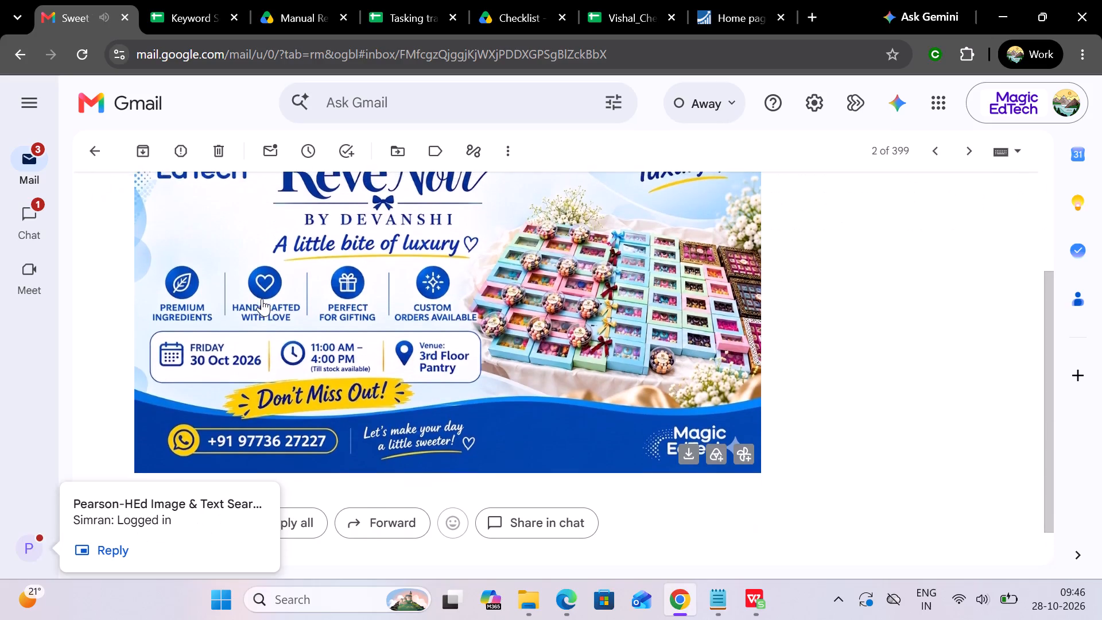
{"action": "scroll", "coordinate": [262, 299], "scroll_direction": "up", "scroll_amount": 1}
{"action": "left_click", "coordinate": [126, 514]}
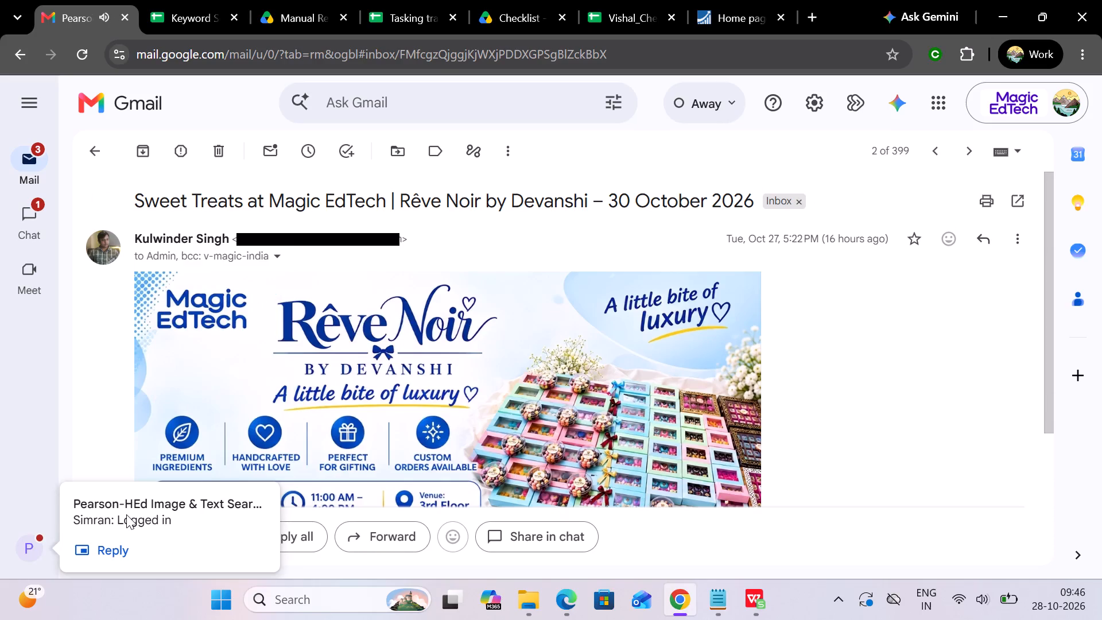
{"action": "left_click", "coordinate": [45, 223]}
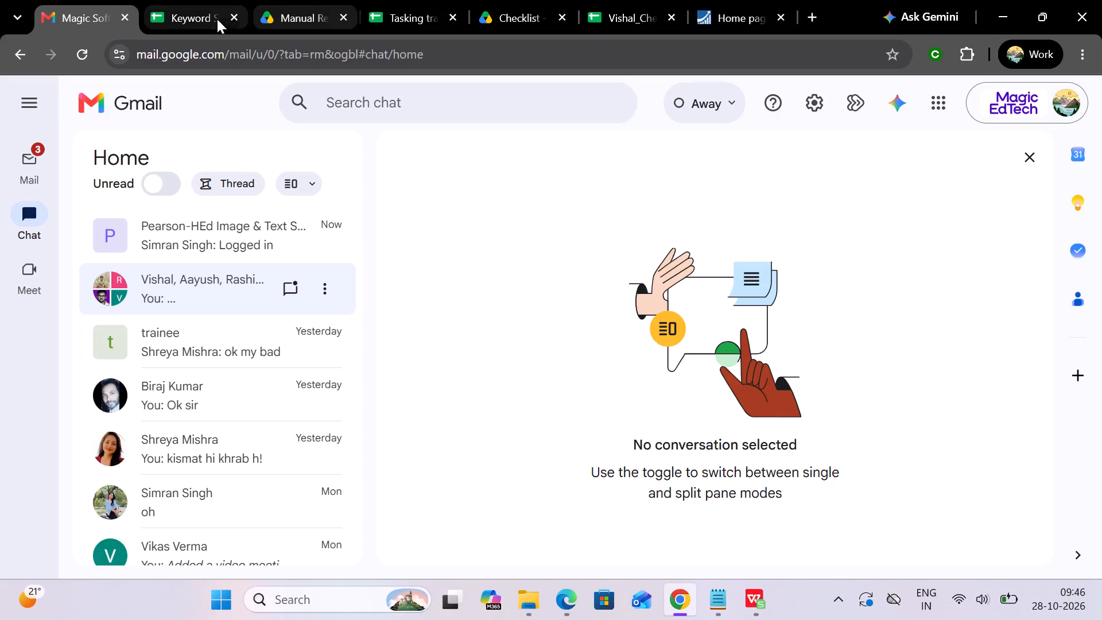
Examine the Phase 2.2 tasking tracker from row 51 onward for book titles, assigned members, status and comments, looking for unassigned books.
{"action": "left_click", "coordinate": [398, 22]}
{"action": "scroll", "coordinate": [368, 455], "scroll_direction": "down", "scroll_amount": 1}
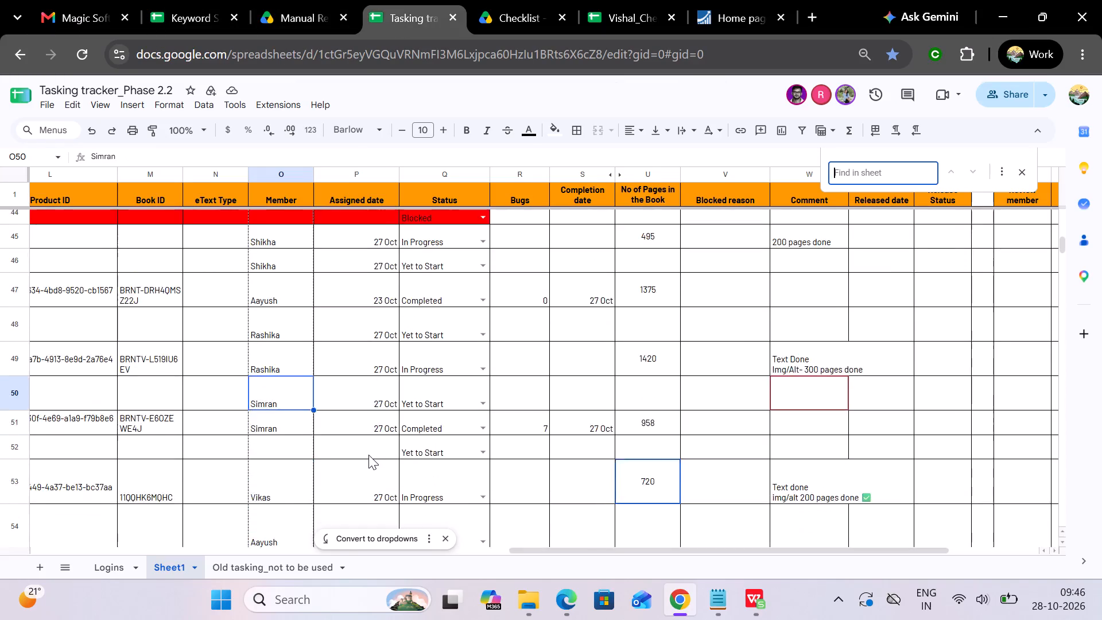
{"action": "scroll", "coordinate": [368, 455], "scroll_direction": "down", "scroll_amount": 2}
{"action": "scroll", "coordinate": [368, 455], "scroll_direction": "right", "scroll_amount": 1}
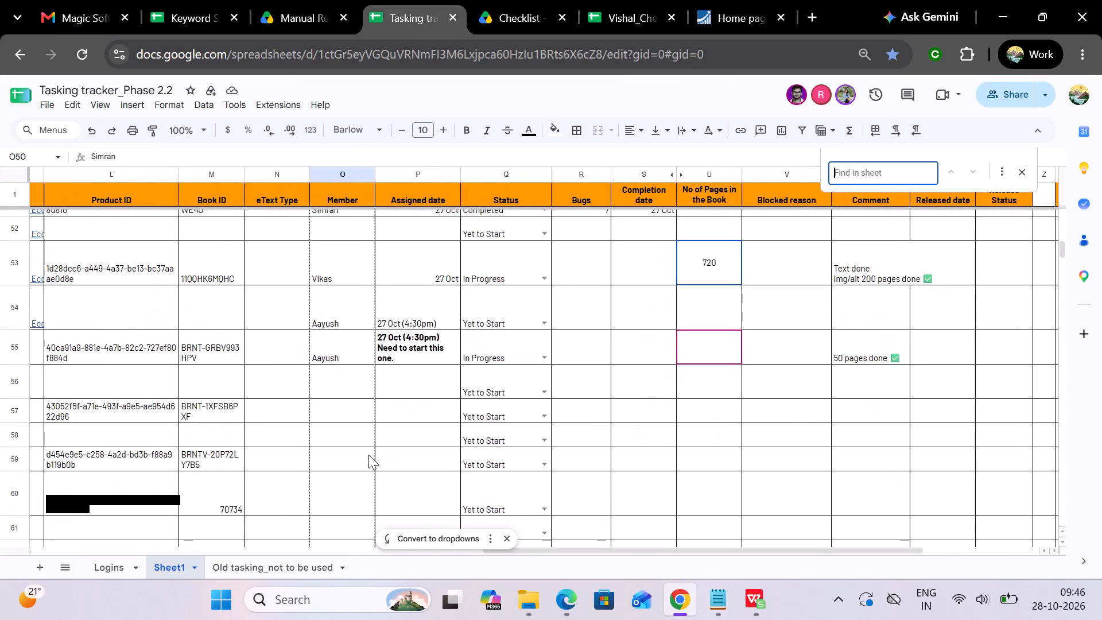
{"action": "scroll", "coordinate": [368, 455], "scroll_direction": "right", "scroll_amount": 3}
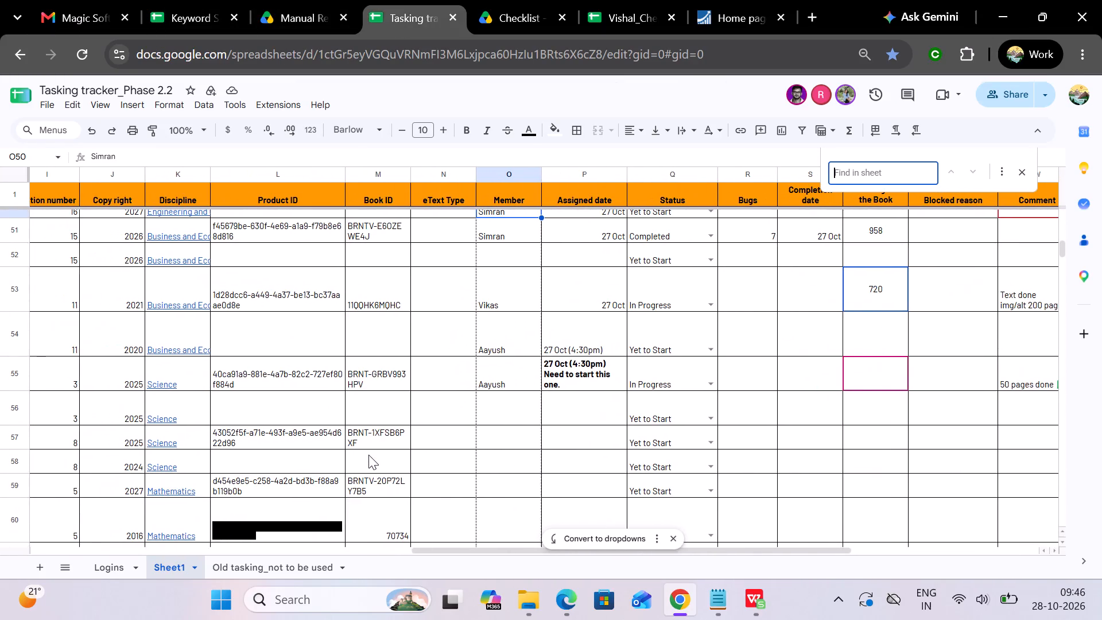
{"action": "scroll", "coordinate": [368, 455], "scroll_direction": "right", "scroll_amount": 1}
{"action": "left_click", "coordinate": [332, 418]}
{"action": "scroll", "coordinate": [332, 418], "scroll_direction": "right", "scroll_amount": 6}
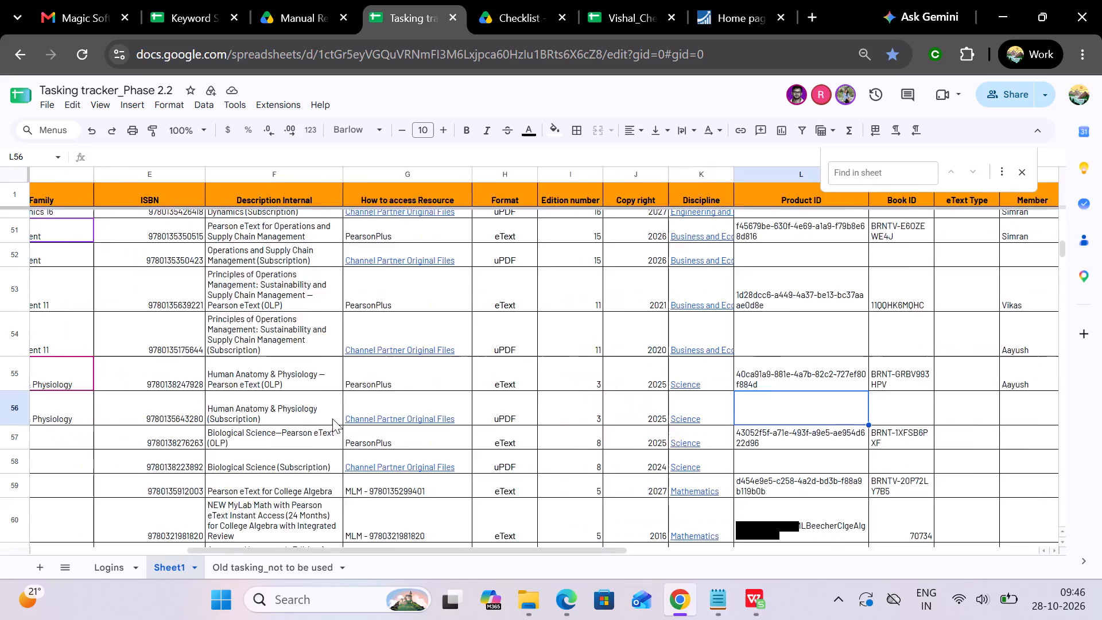
{"action": "scroll", "coordinate": [332, 418], "scroll_direction": "right", "scroll_amount": 4}
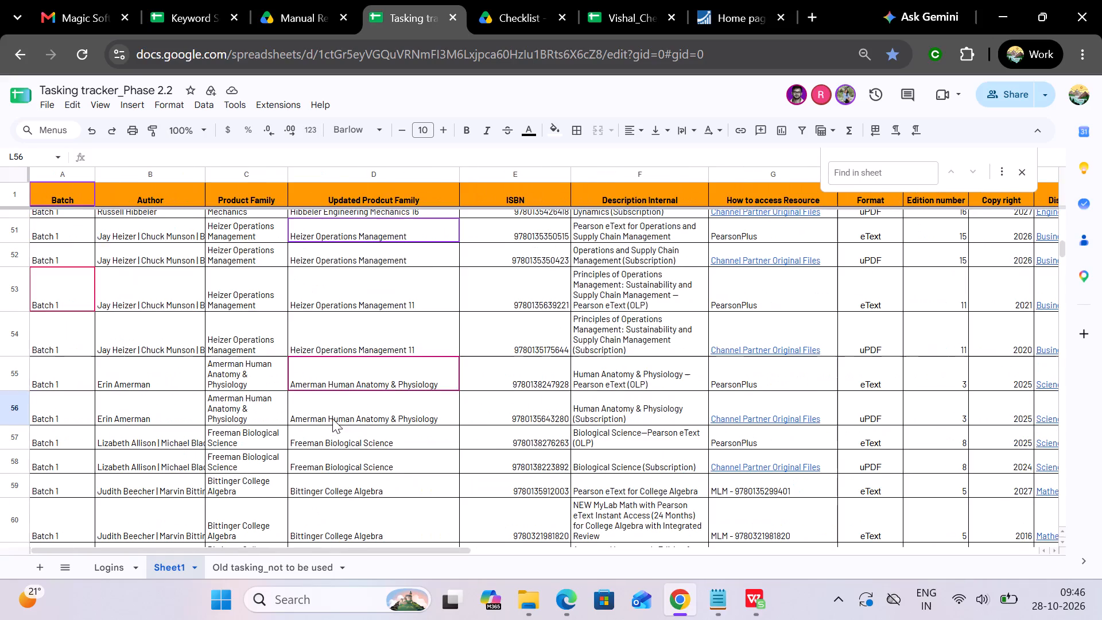
{"action": "scroll", "coordinate": [332, 418], "scroll_direction": "left", "scroll_amount": 1}
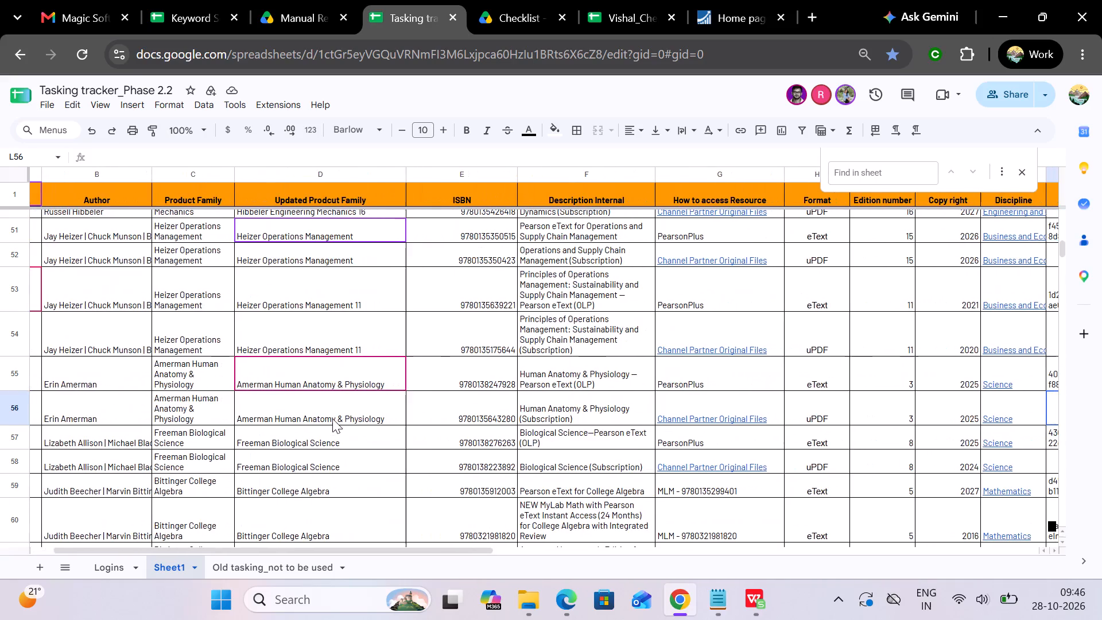
{"action": "scroll", "coordinate": [332, 418], "scroll_direction": "left", "scroll_amount": 4}
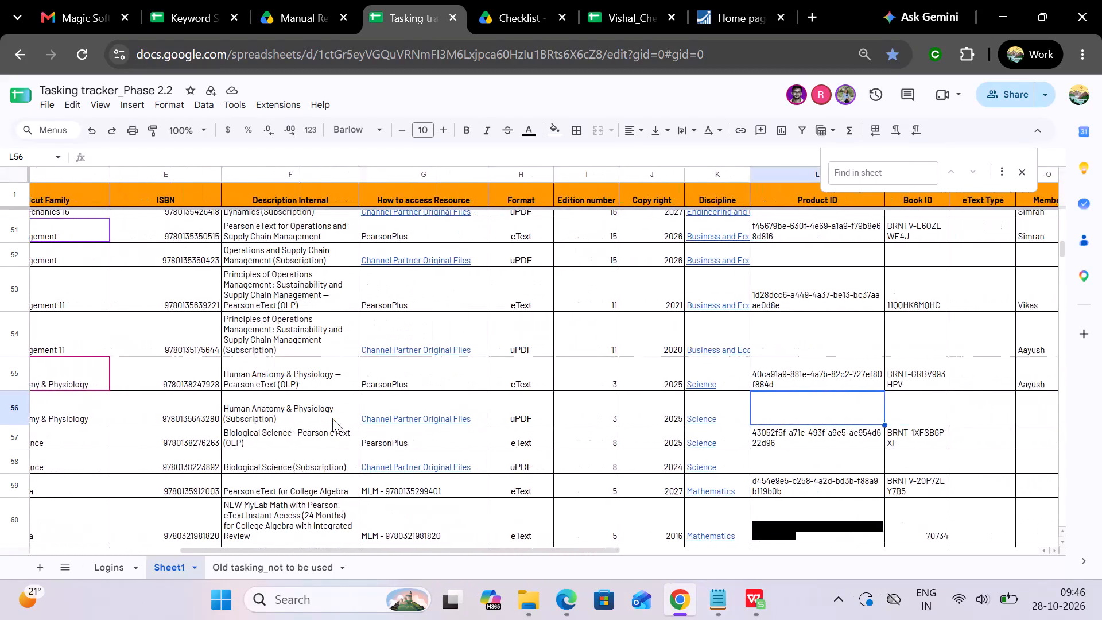
{"action": "scroll", "coordinate": [332, 418], "scroll_direction": "left", "scroll_amount": 4}
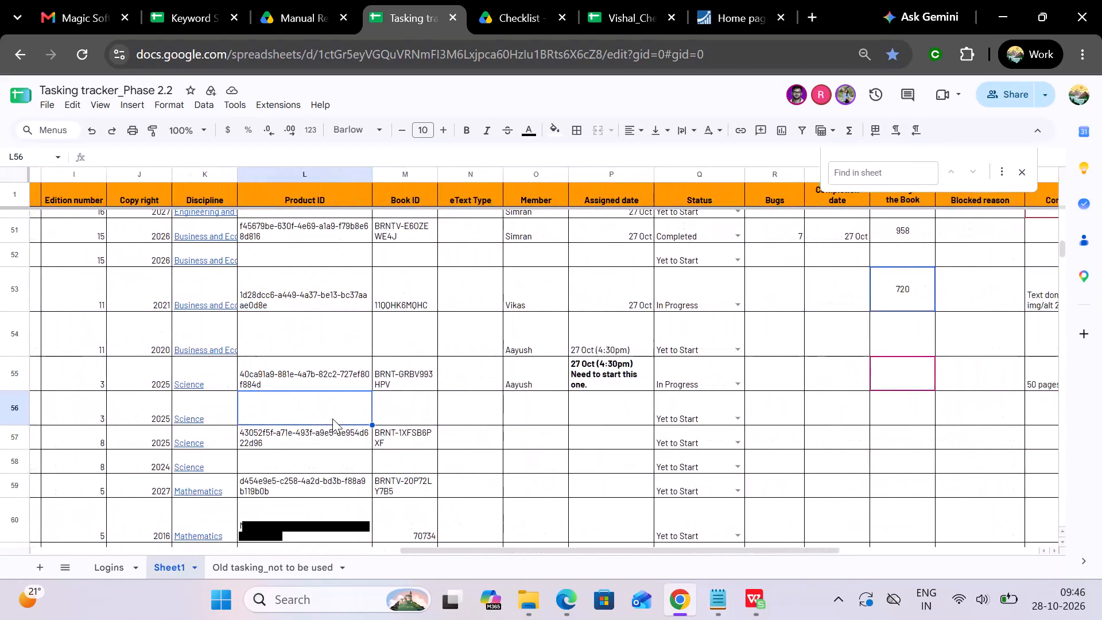
{"action": "scroll", "coordinate": [332, 418], "scroll_direction": "left", "scroll_amount": 3}
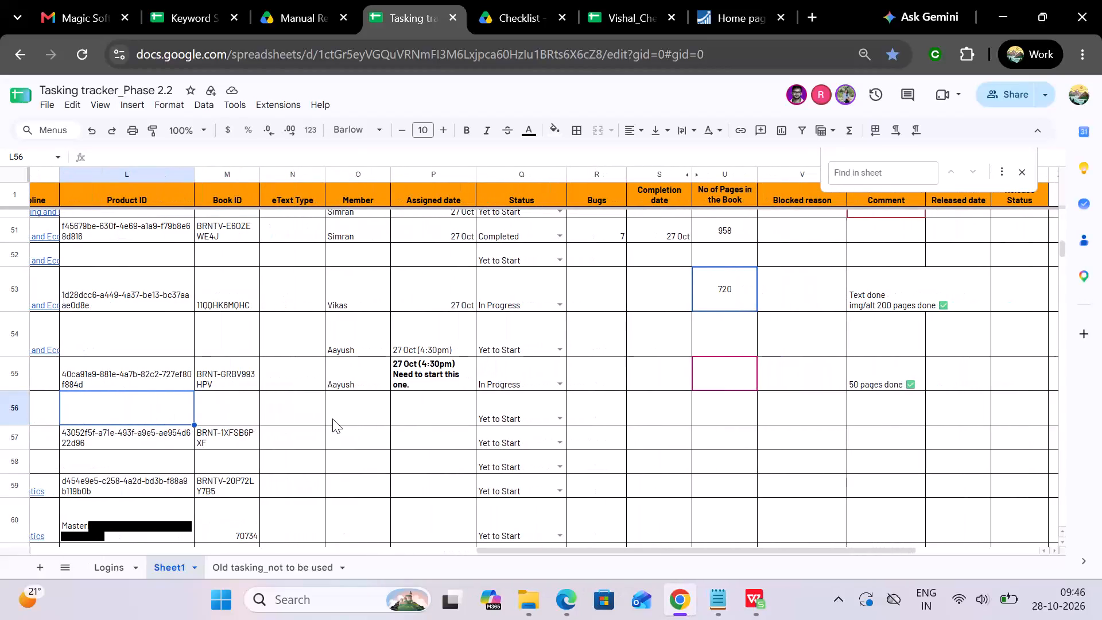
Enter Vishal as the member for the Amerman Human Anatomy & Physiology (Subscription) book in row 56.
{"action": "left_click", "coordinate": [332, 418]}
{"action": "scroll", "coordinate": [332, 418], "scroll_direction": "right", "scroll_amount": 3}
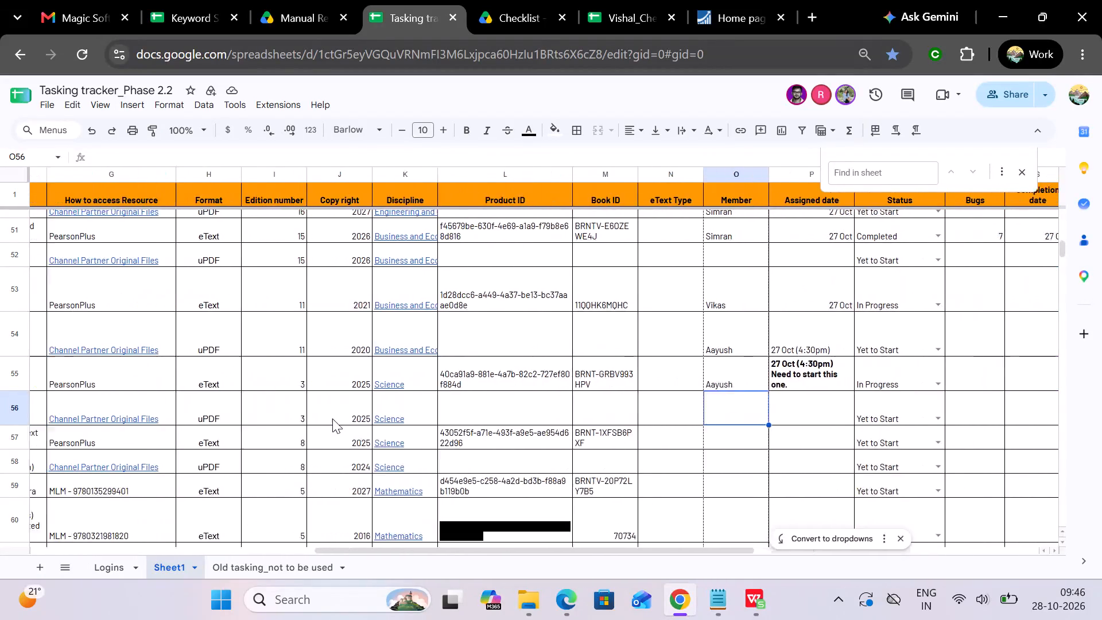
{"action": "scroll", "coordinate": [332, 418], "scroll_direction": "right", "scroll_amount": 5}
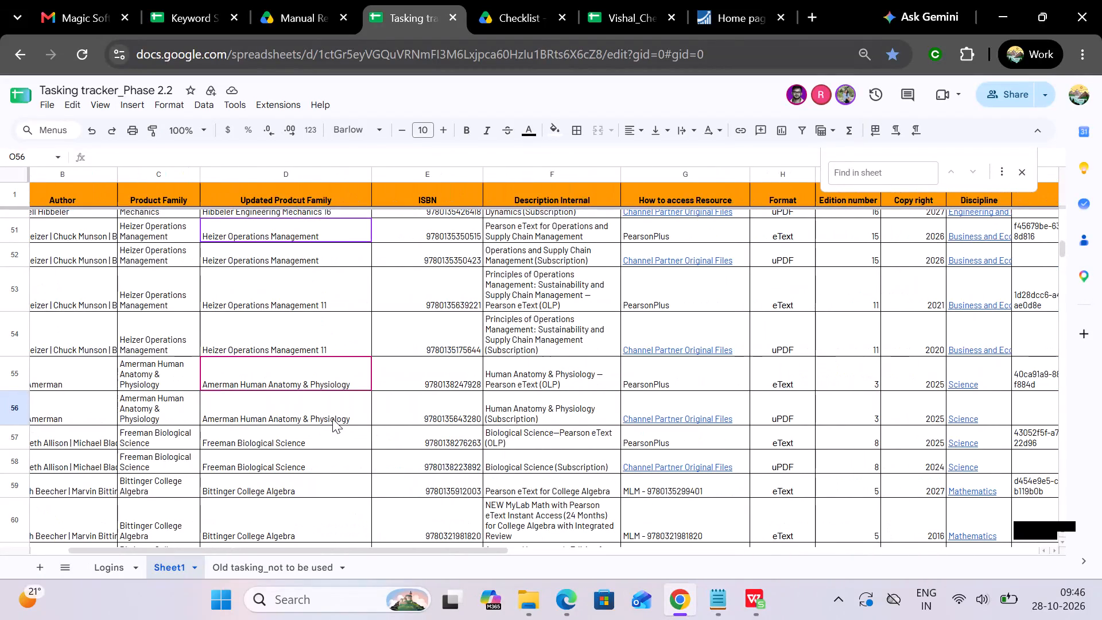
{"action": "scroll", "coordinate": [332, 418], "scroll_direction": "left", "scroll_amount": 5}
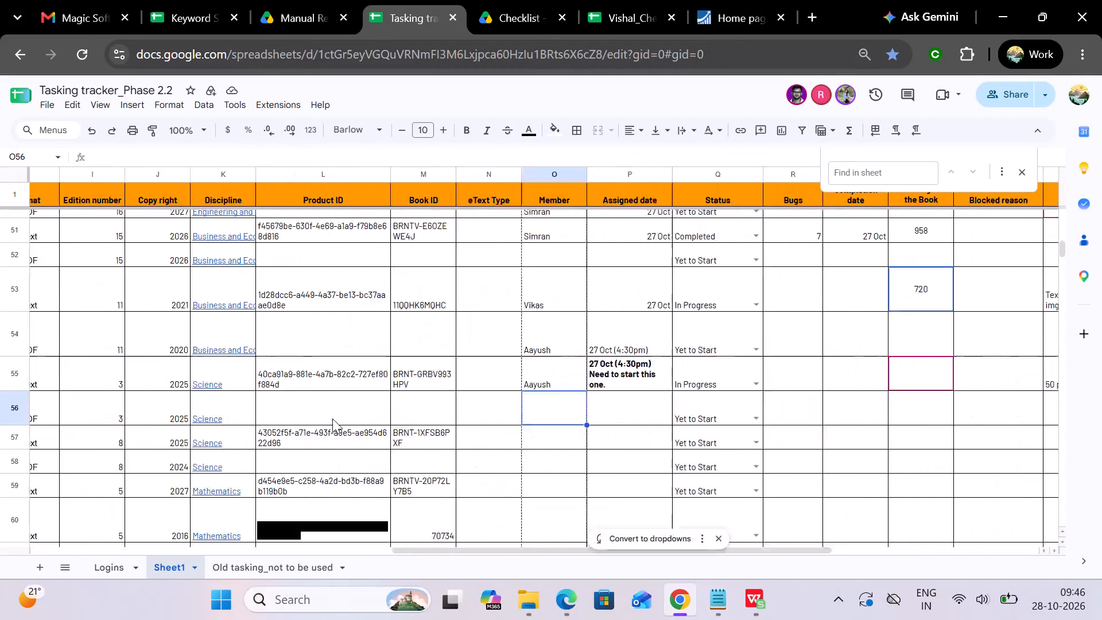
{"action": "scroll", "coordinate": [332, 418], "scroll_direction": "left", "scroll_amount": 1}
{"action": "scroll", "coordinate": [274, 414], "scroll_direction": "right", "scroll_amount": 3}
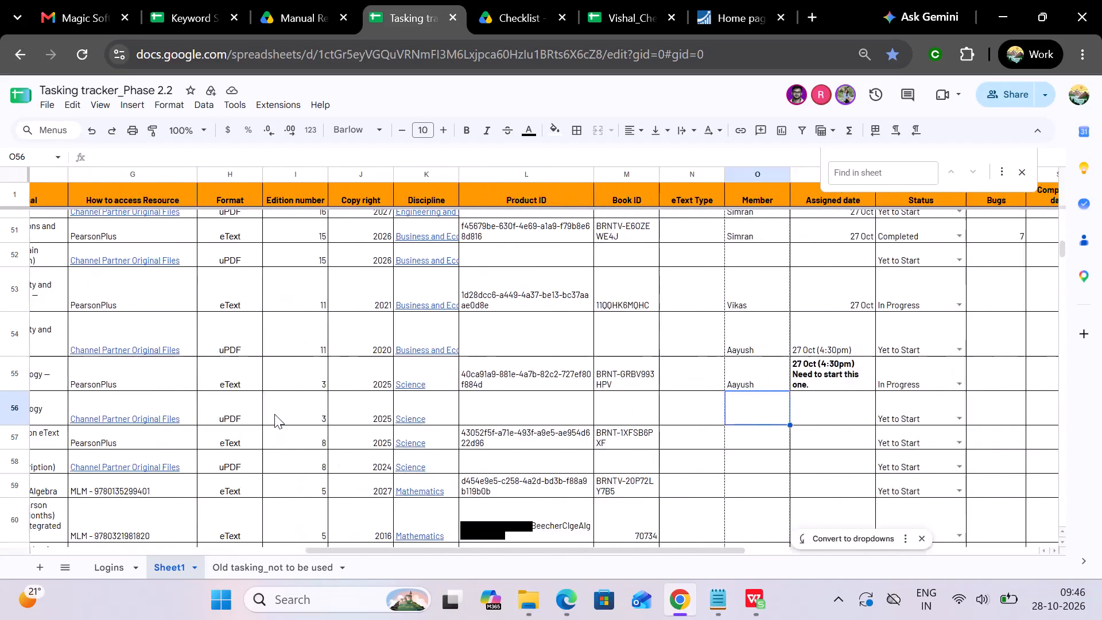
{"action": "scroll", "coordinate": [274, 414], "scroll_direction": "right", "scroll_amount": 7}
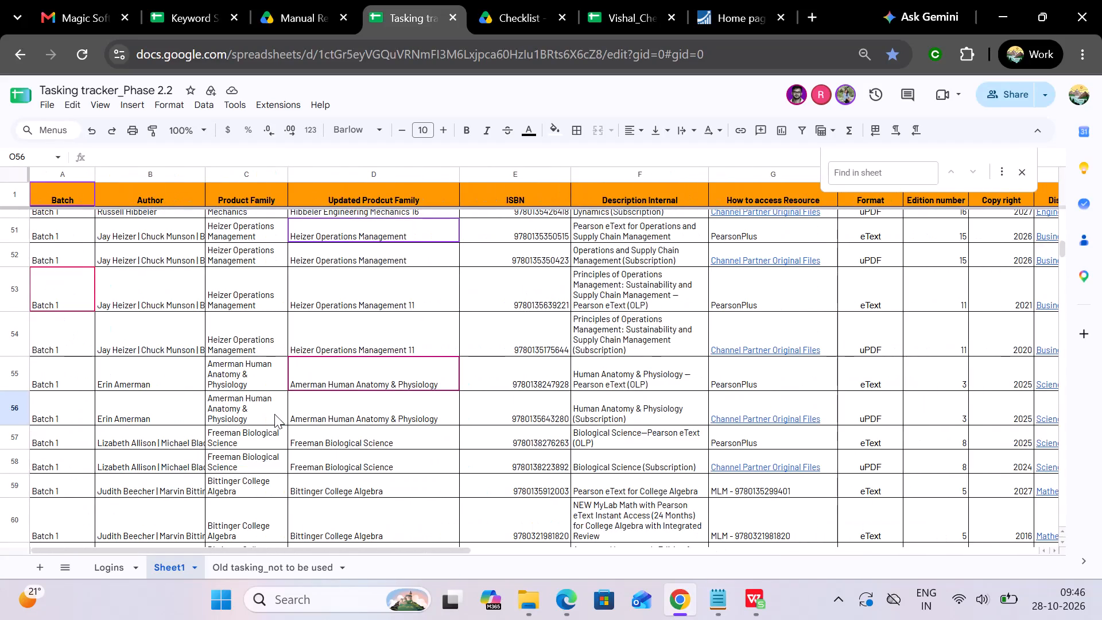
{"action": "scroll", "coordinate": [274, 414], "scroll_direction": "left", "scroll_amount": 6}
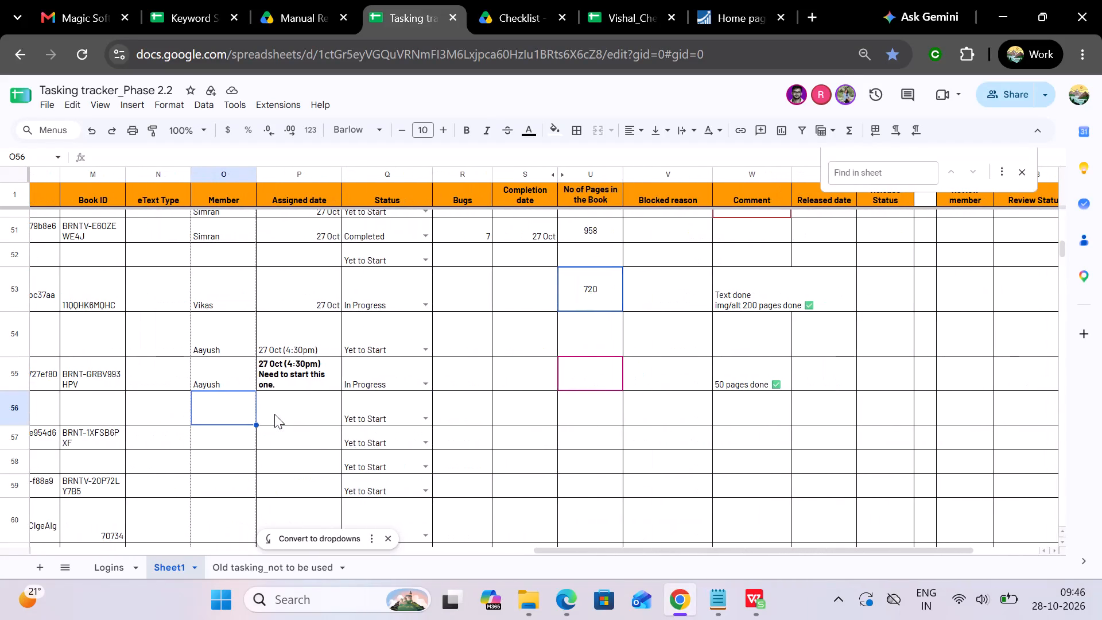
{"action": "key", "text": "shift+v"}
{"action": "key", "text": "i"}
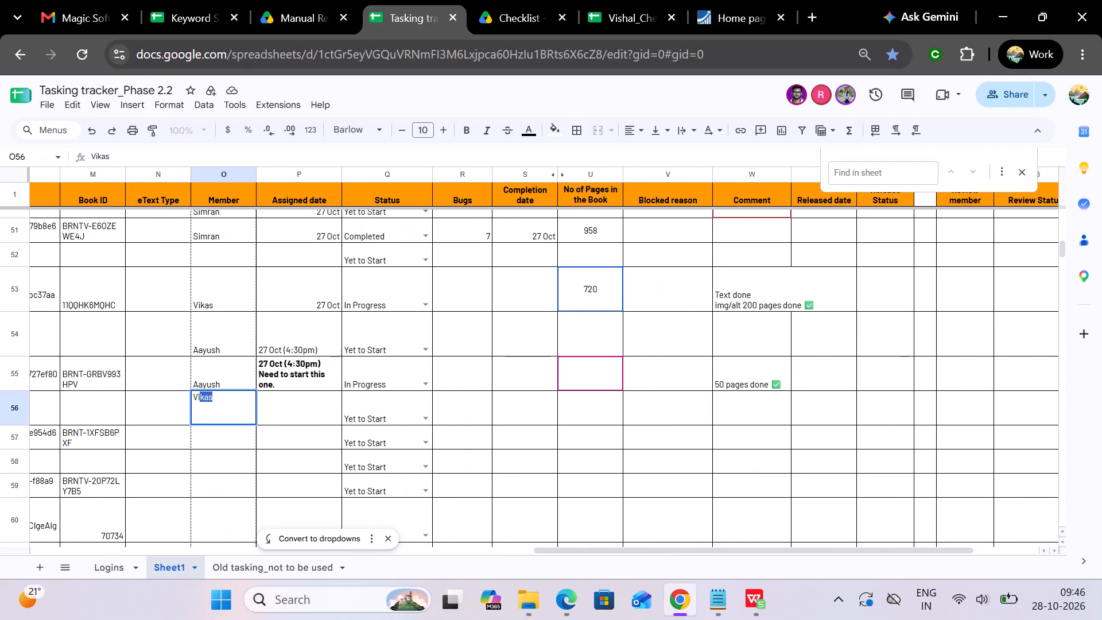
{"action": "key", "text": "h"}
{"action": "key", "text": "BackSpace"}
{"action": "type", "text": "shal"}
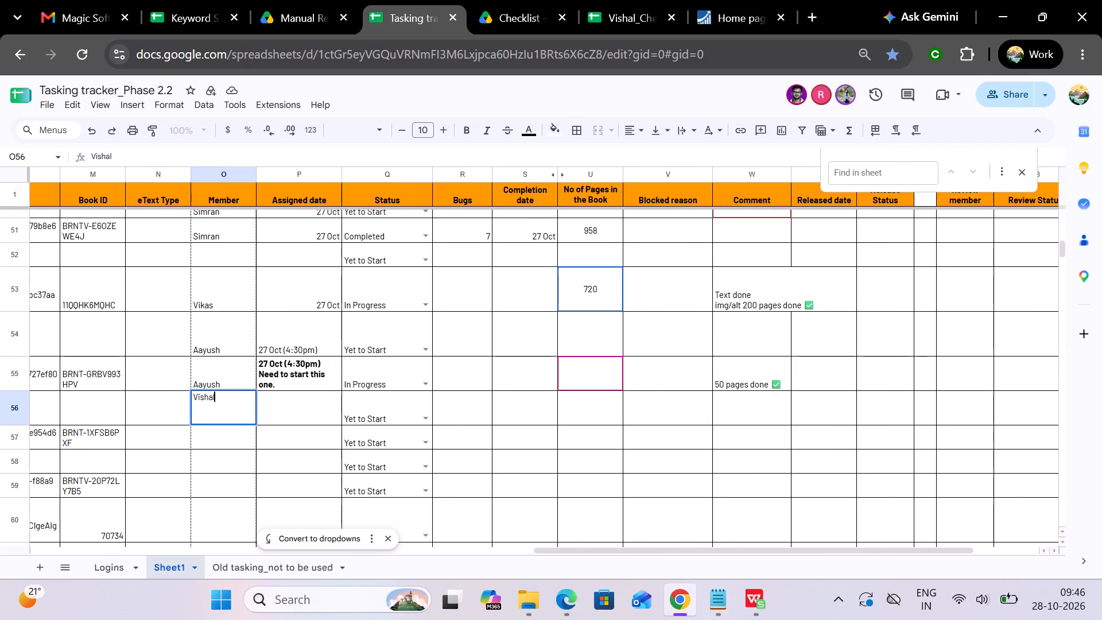
{"action": "key", "text": "Return"}
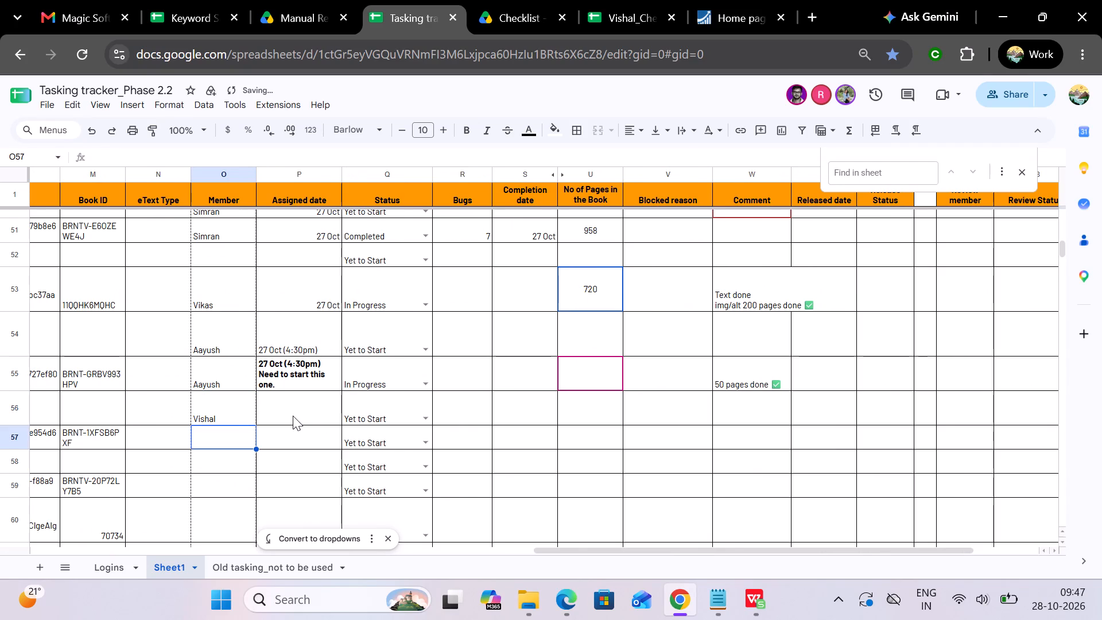
Copy the ISBN of the Human Anatomy & Physiology (Subscription) book in row 56.
{"action": "left_click", "coordinate": [293, 416]}
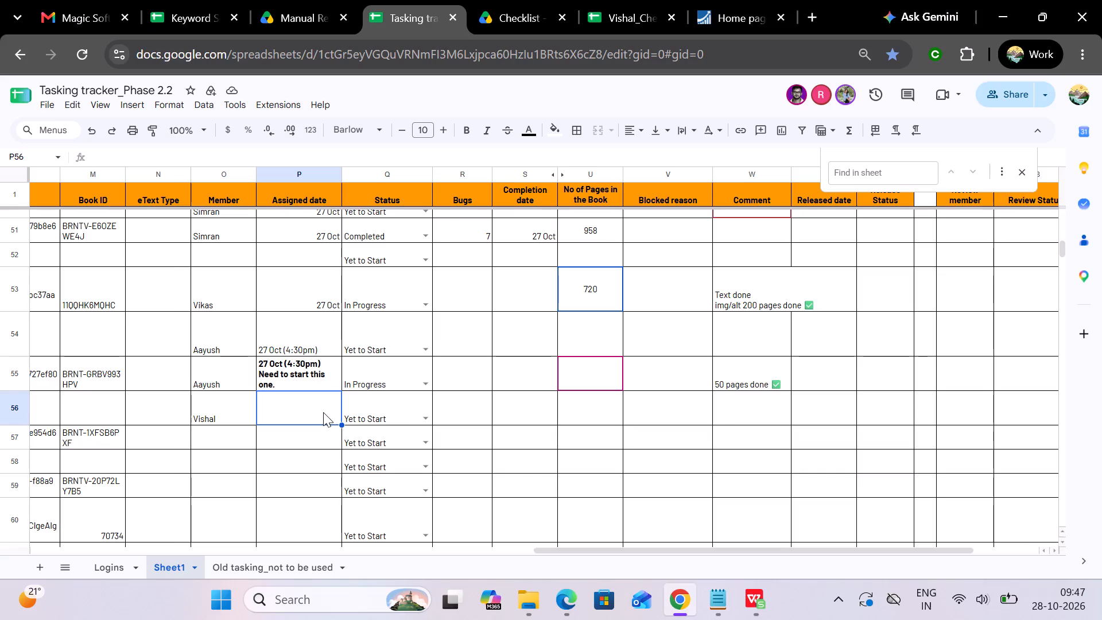
{"action": "scroll", "coordinate": [323, 412], "scroll_direction": "right", "scroll_amount": 6}
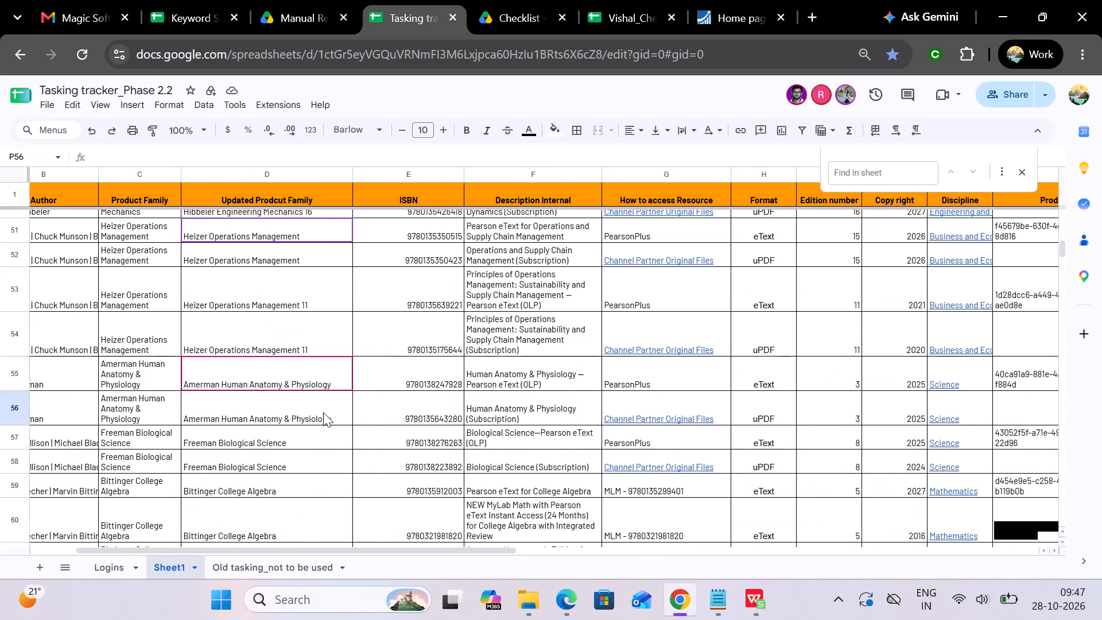
{"action": "left_click", "coordinate": [509, 417]}
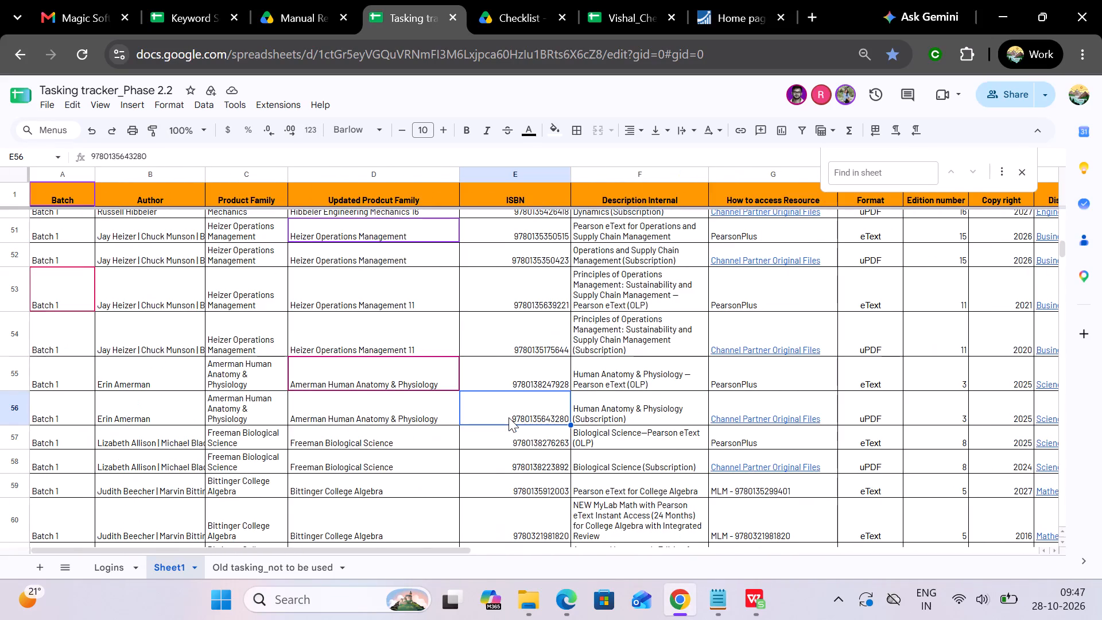
{"action": "key", "text": "ctrl+c"}
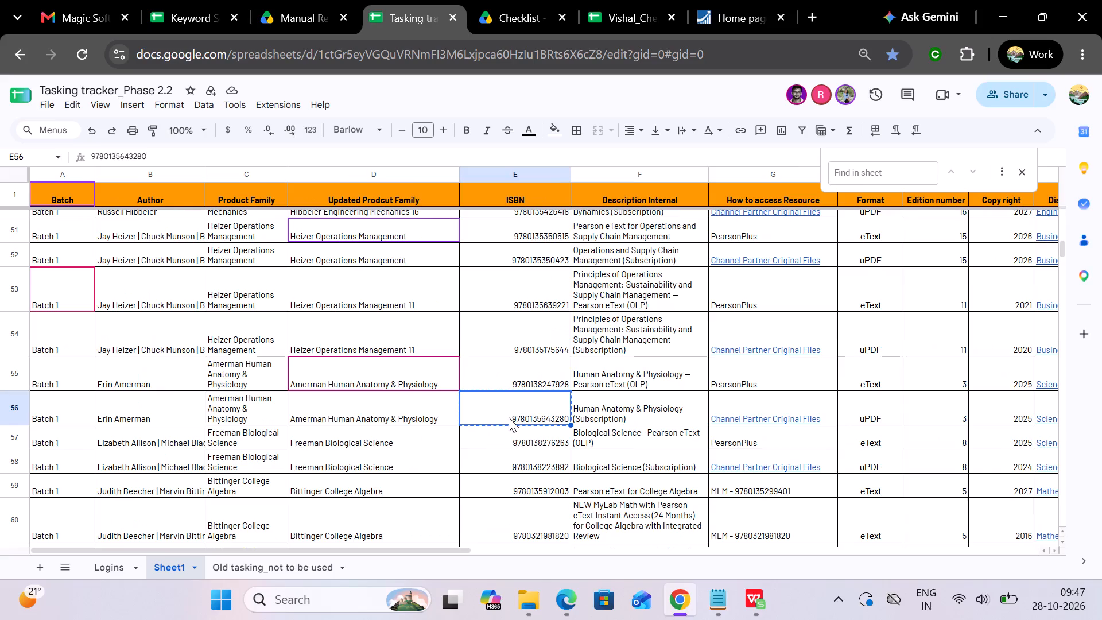
Set the assigned date of row 56's book to 28 Oct.
{"action": "left_click", "coordinate": [679, 410]}
{"action": "scroll", "coordinate": [679, 410], "scroll_direction": "left", "scroll_amount": 4}
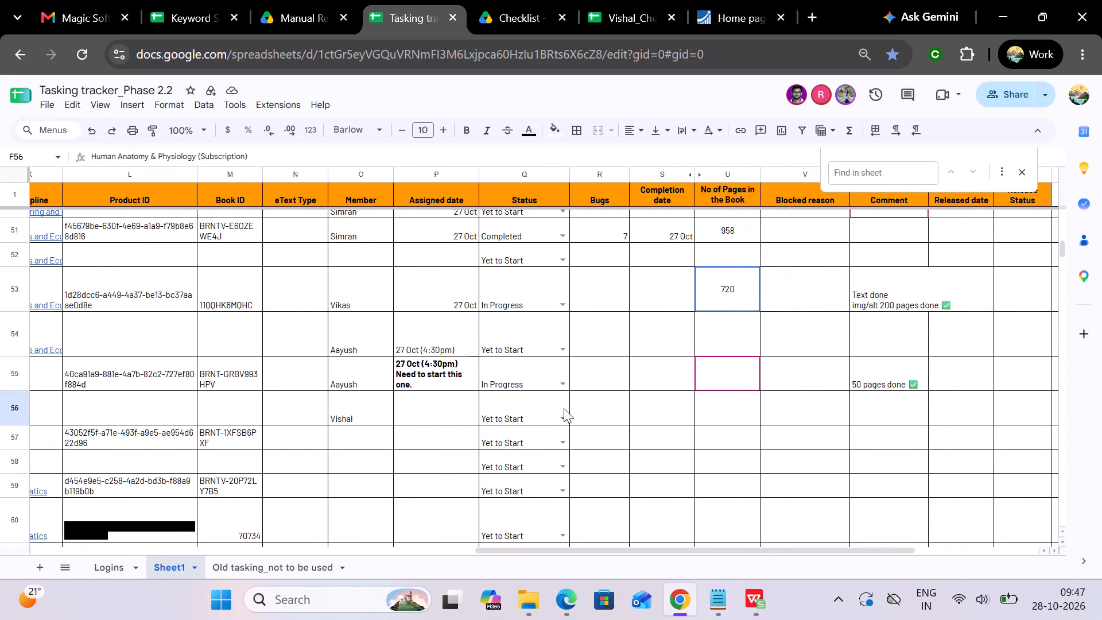
{"action": "left_click", "coordinate": [560, 416]}
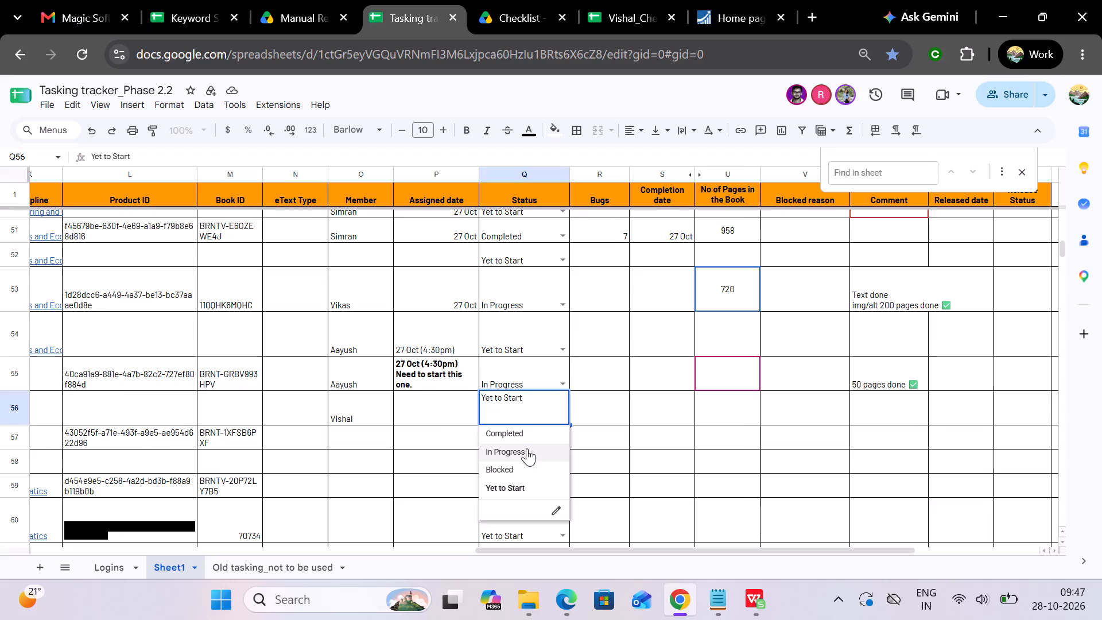
{"action": "left_click", "coordinate": [448, 417]}
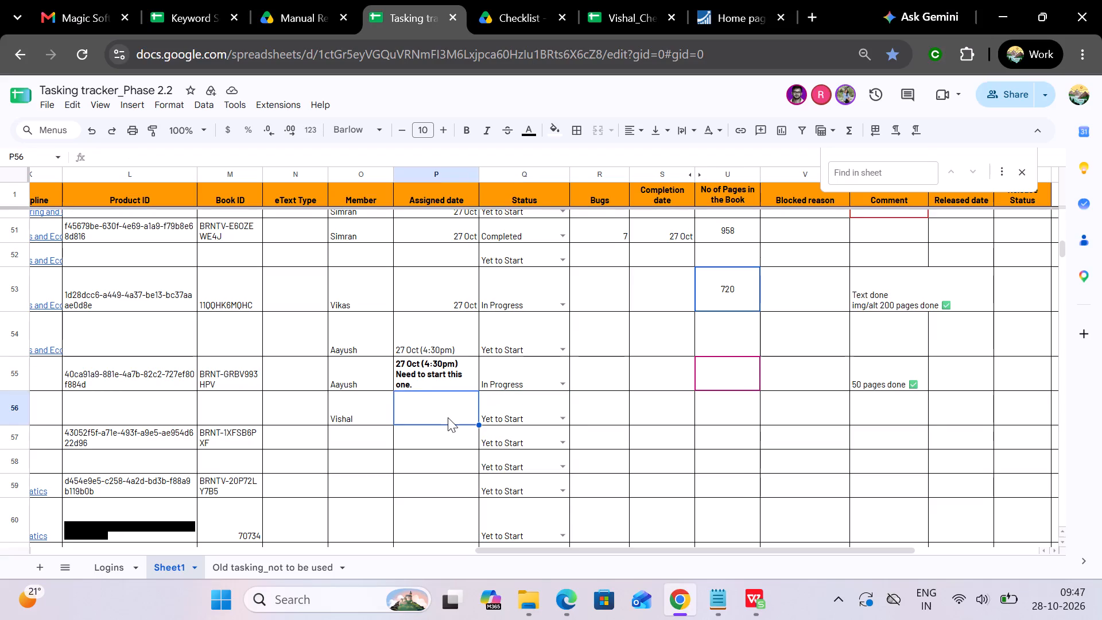
{"action": "type", "text": "28"}
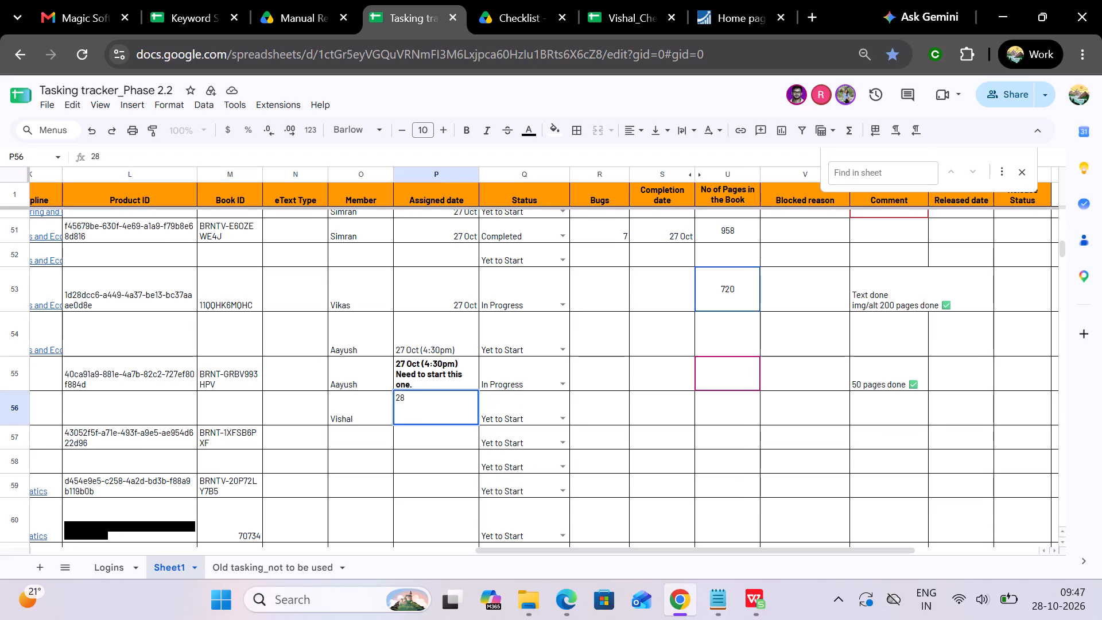
{"action": "key", "text": "space"}
{"action": "type", "text": "Ocr"}
{"action": "key", "text": "BackSpace"}
{"action": "key", "text": "t"}
{"action": "left_click", "coordinate": [545, 416]}
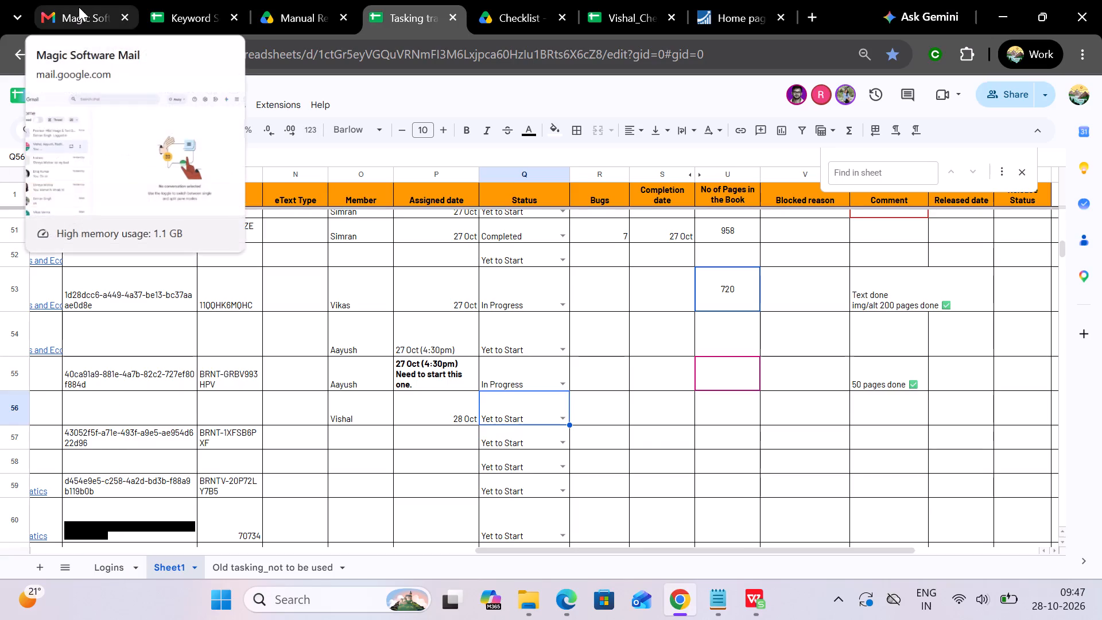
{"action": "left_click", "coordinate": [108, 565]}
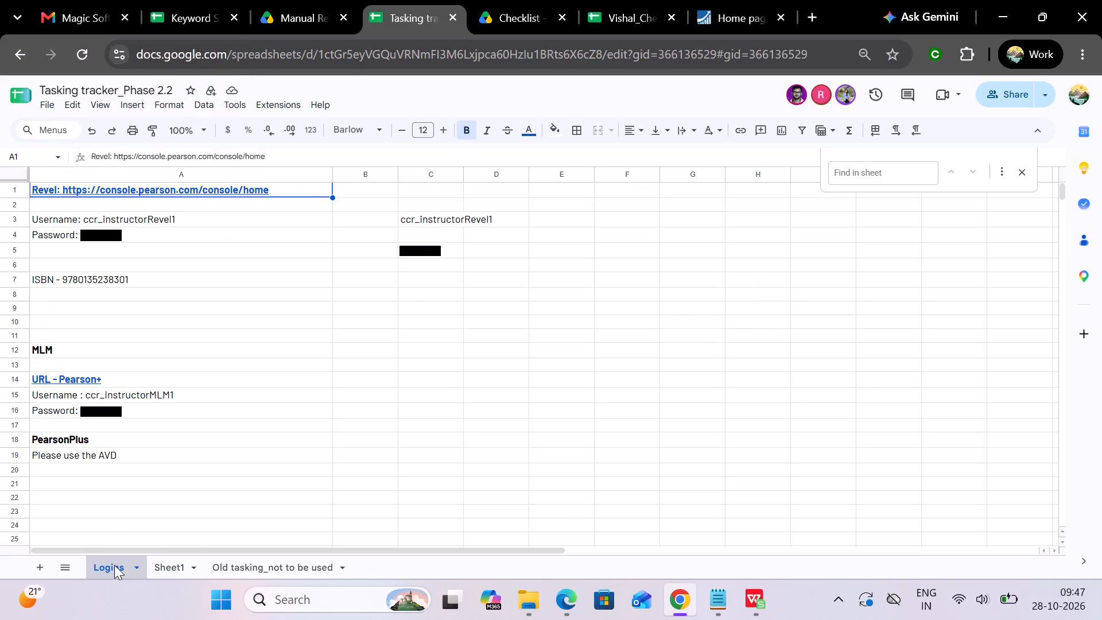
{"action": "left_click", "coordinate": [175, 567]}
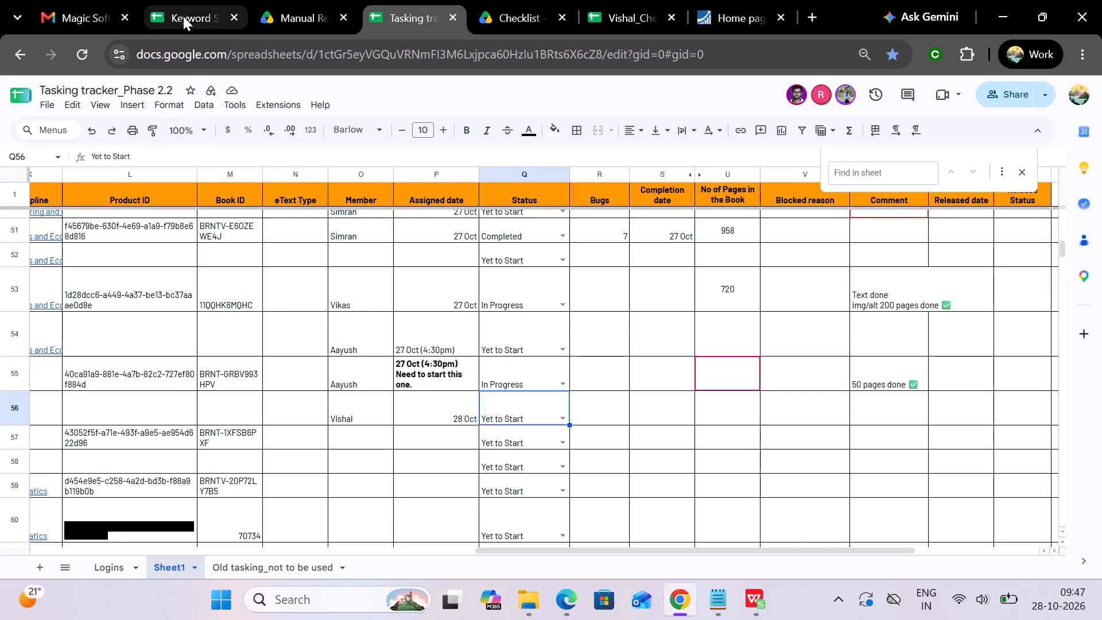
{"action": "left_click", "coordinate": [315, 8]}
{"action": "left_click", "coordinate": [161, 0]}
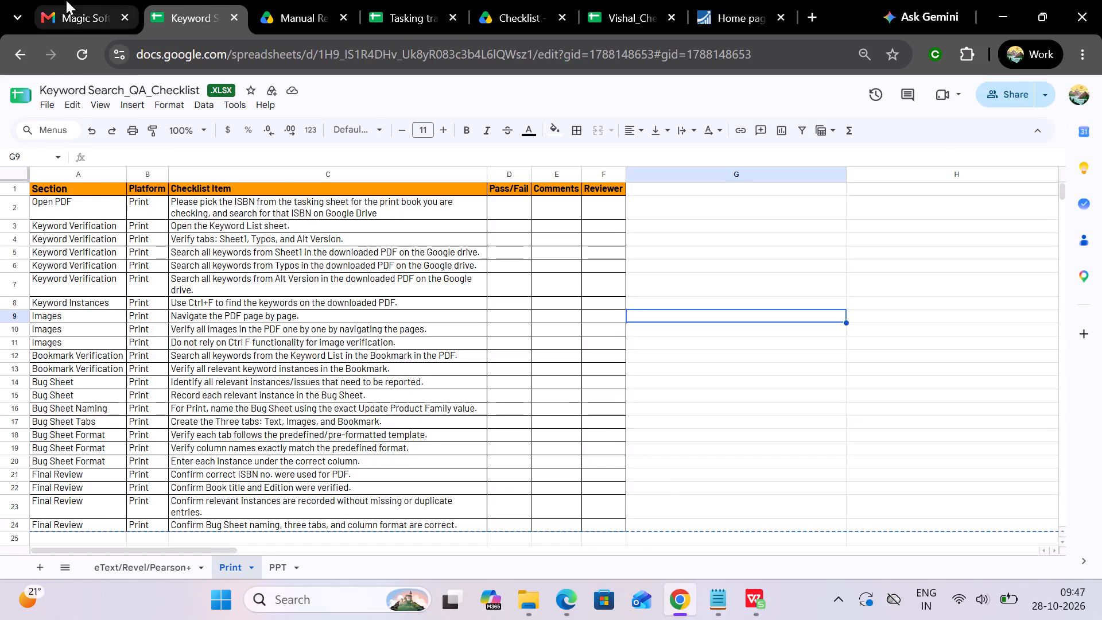
{"action": "left_click", "coordinate": [66, 0]}
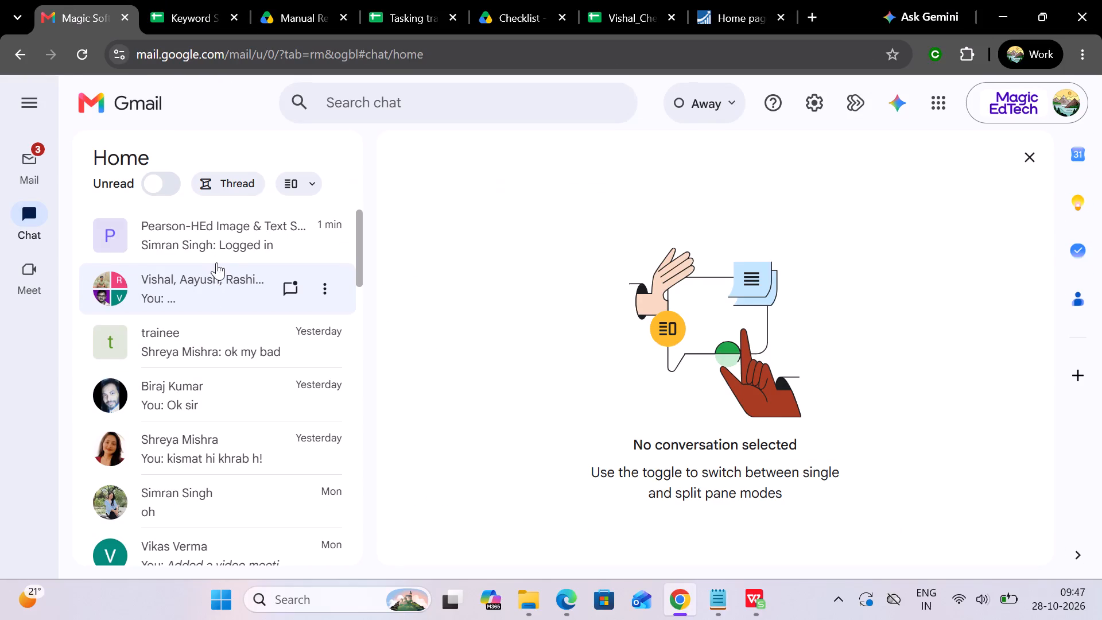
{"action": "left_click", "coordinate": [215, 284]}
{"action": "scroll", "coordinate": [562, 324], "scroll_direction": "up", "scroll_amount": 8}
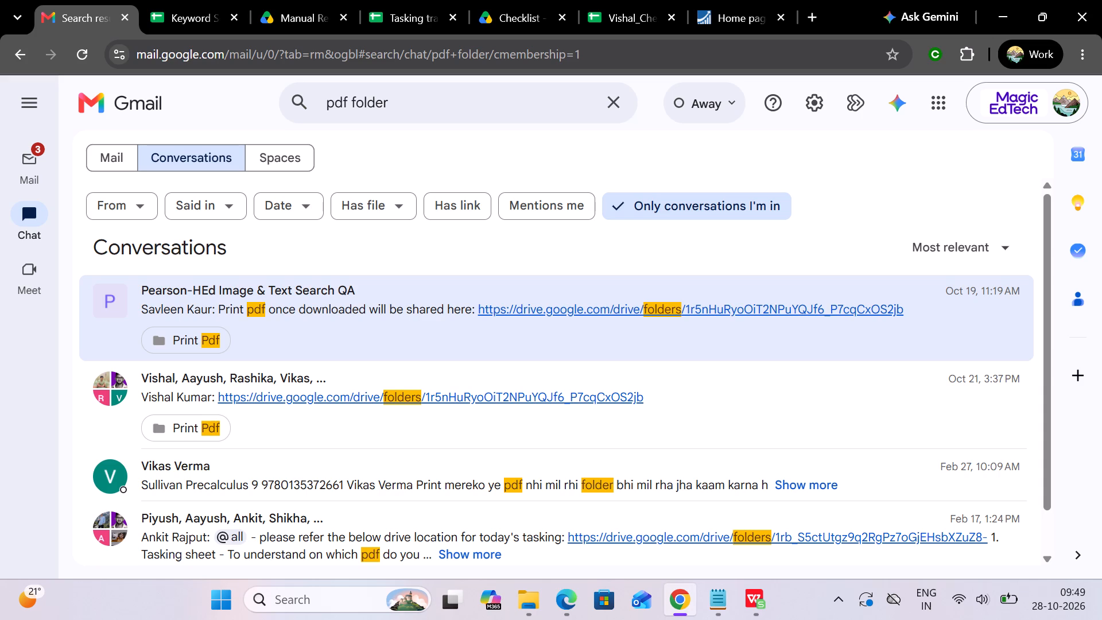
{"action": "left_click", "coordinate": [295, 398]}
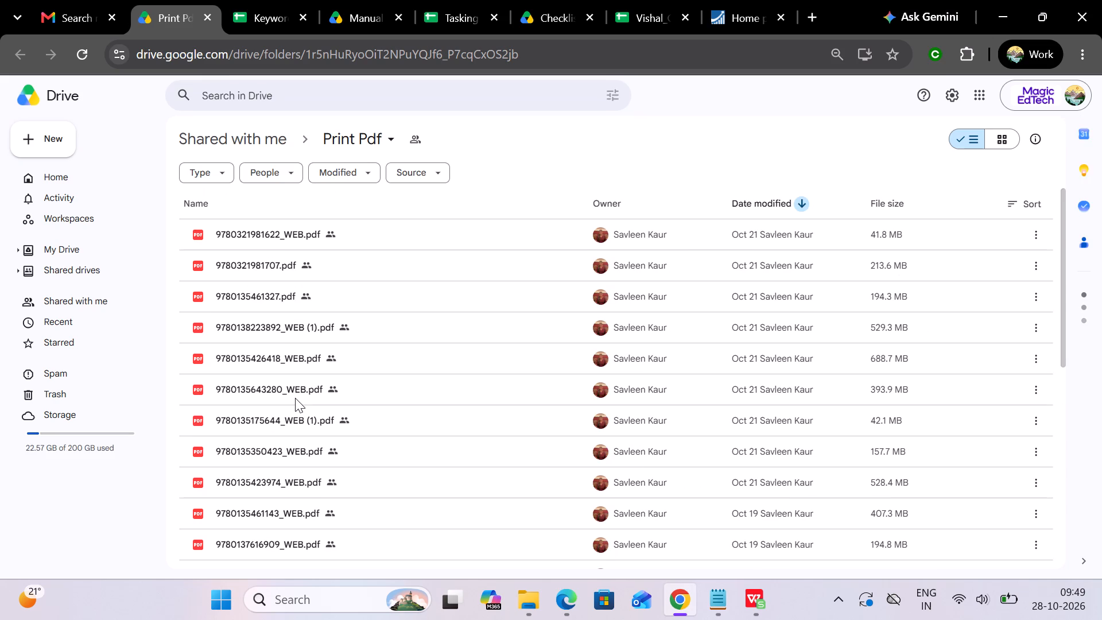
{"action": "key", "text": "ctrl+f"}
{"action": "key", "text": "ctrl+v"}
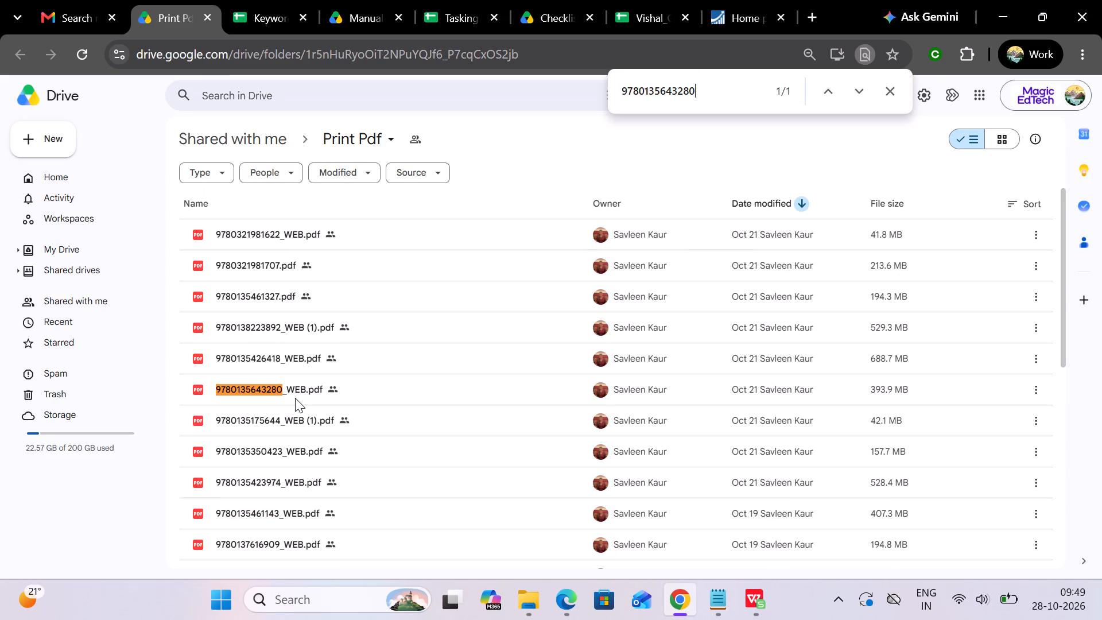
{"action": "left_click", "coordinate": [418, 393]}
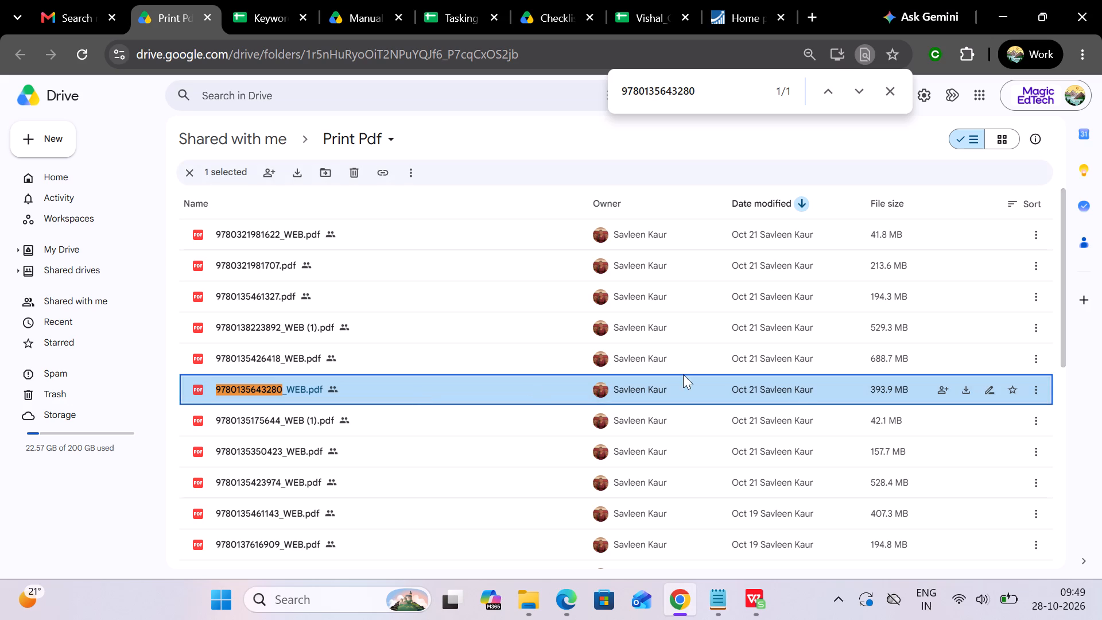
{"action": "left_click", "coordinate": [963, 387]}
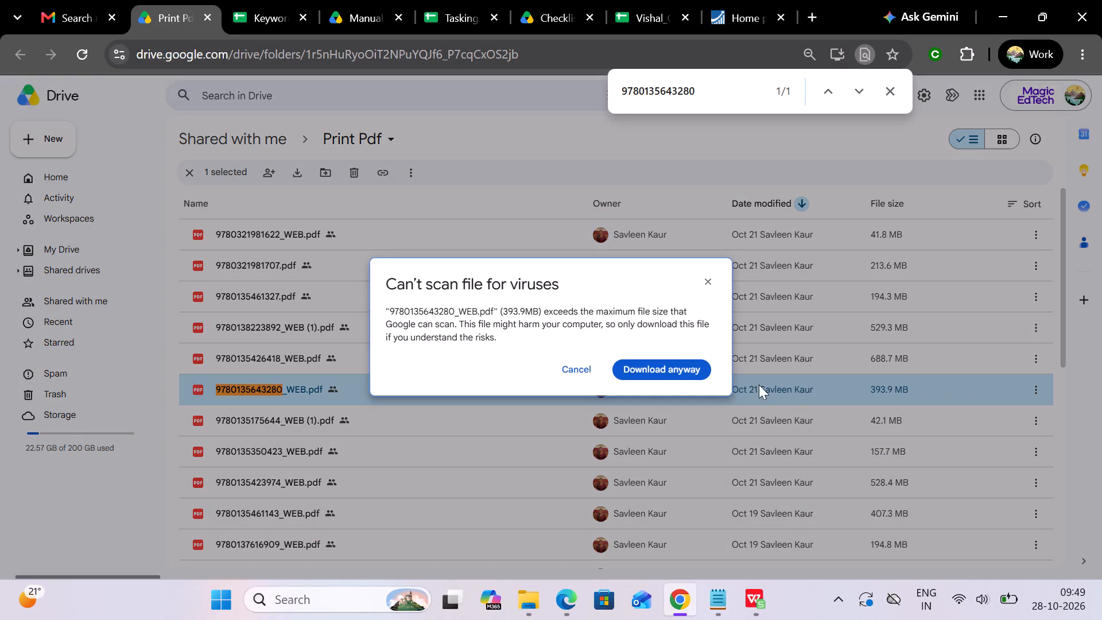
{"action": "left_click", "coordinate": [676, 369]}
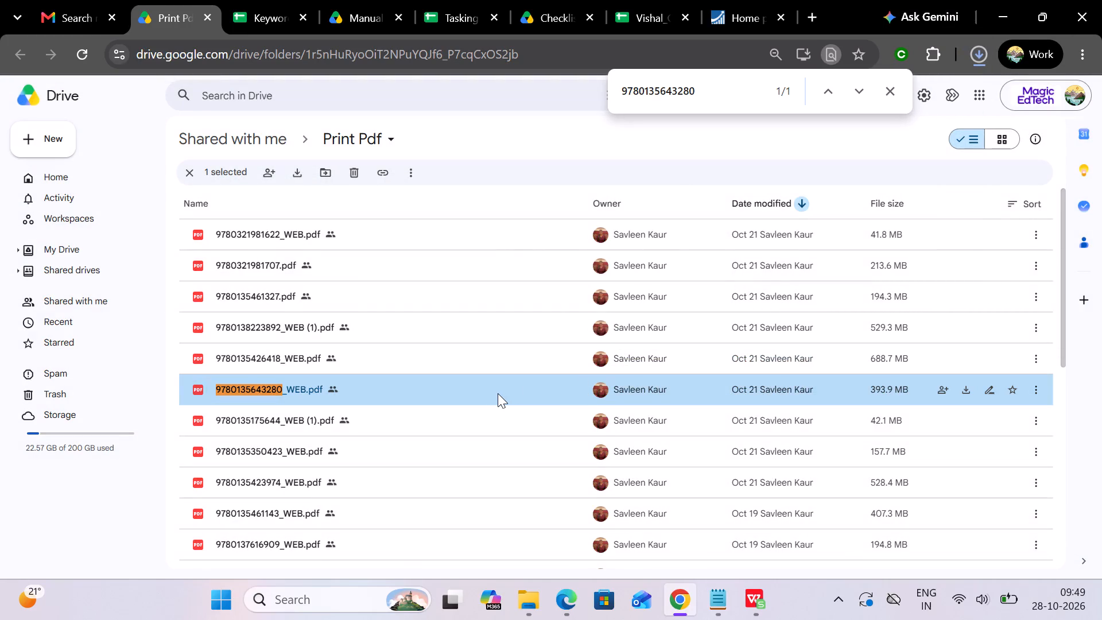
Review row 56 of the tasking tracker from the assigned date back to the ISBN of the Human Anatomy & Physiology (Subscription) book.
{"action": "key", "text": "alt+Tab"}
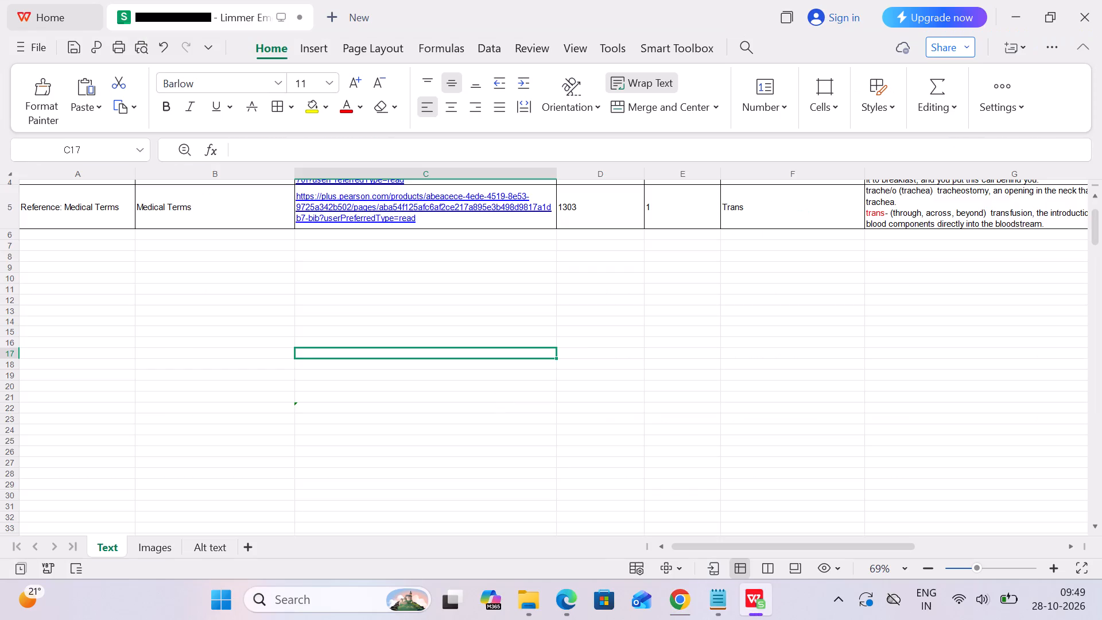
{"action": "key", "text": "alt+Tab"}
{"action": "left_click", "coordinate": [442, 20]}
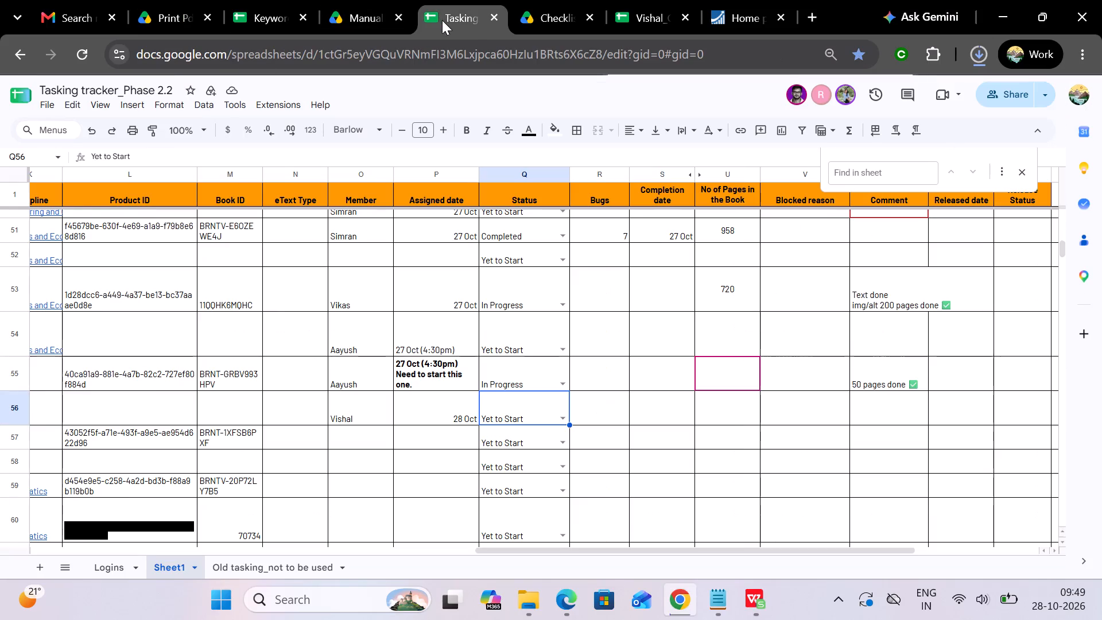
{"action": "key", "text": "Left"}
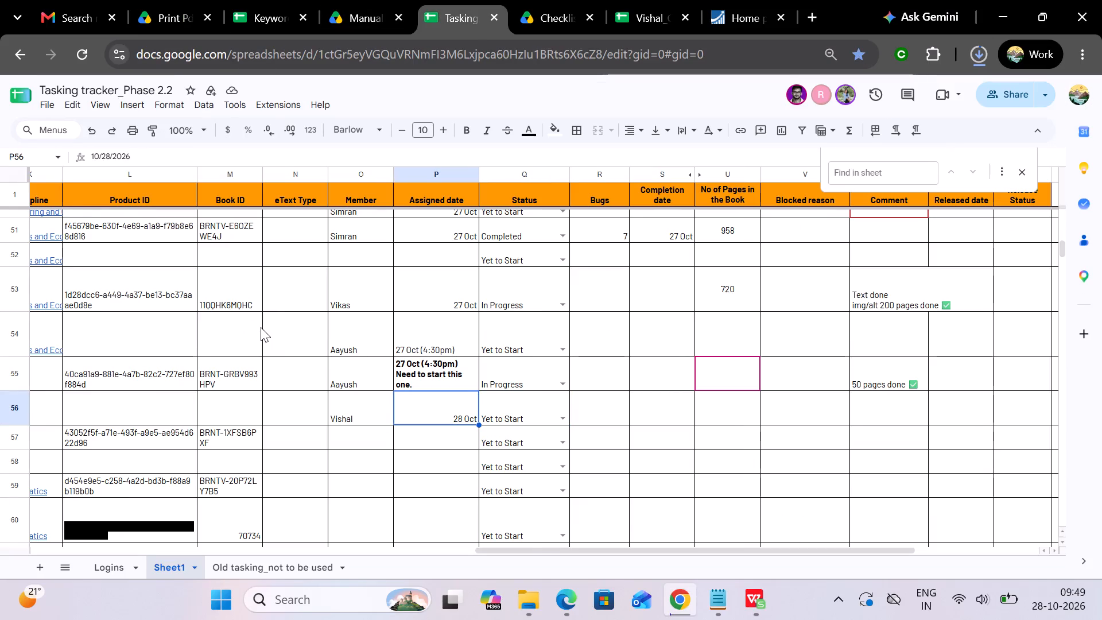
{"action": "key", "text": "Left"}
{"action": "key", "text": "Left"}
{"action": "key", "text": "Left"}
{"action": "key", "text": "Left"}
{"action": "key", "text": "Left"}
{"action": "key", "text": "Left"}
{"action": "key", "text": "Left"}
{"action": "key", "text": "Left"}
{"action": "key", "text": "Left"}
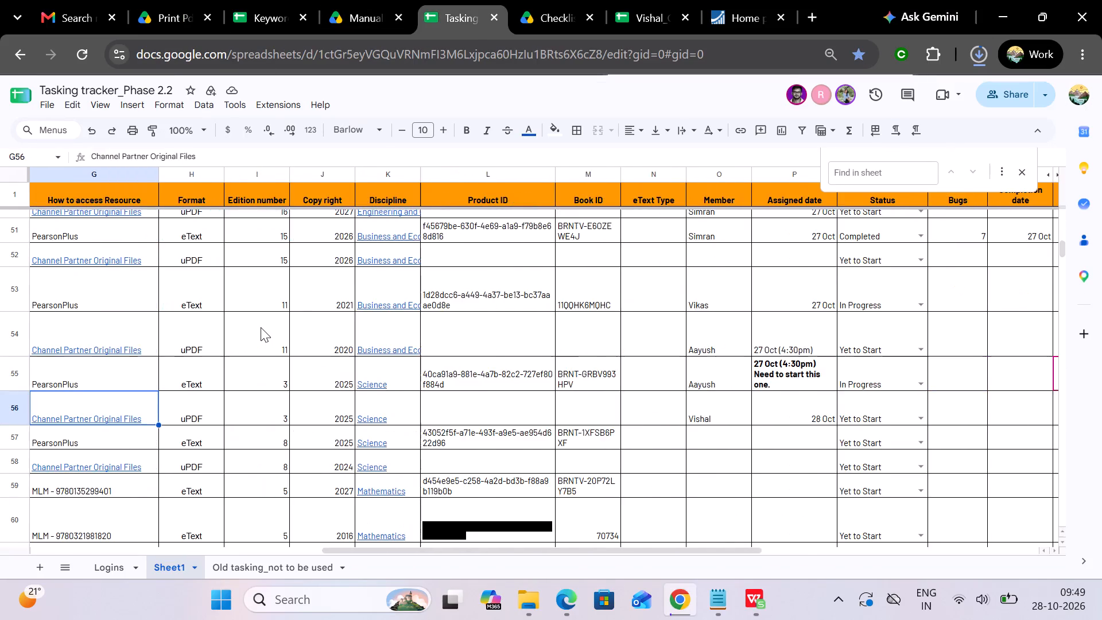
{"action": "key", "text": "Left"}
{"action": "key", "text": "Left"}
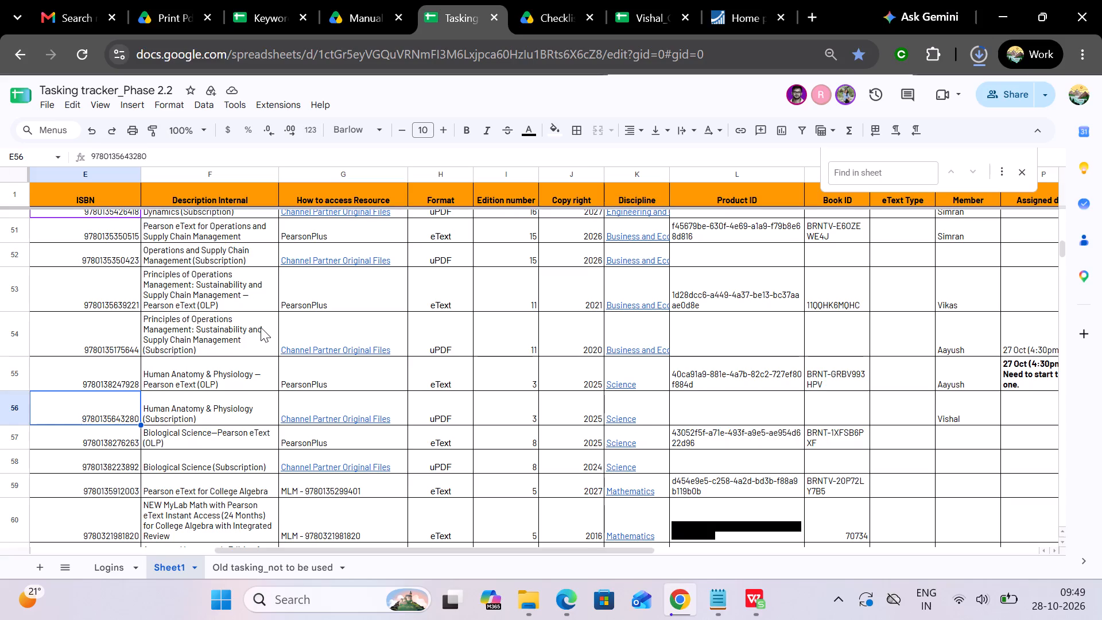
{"action": "key", "text": "alt+Tab"}
{"action": "key", "text": "alt+Tab"}
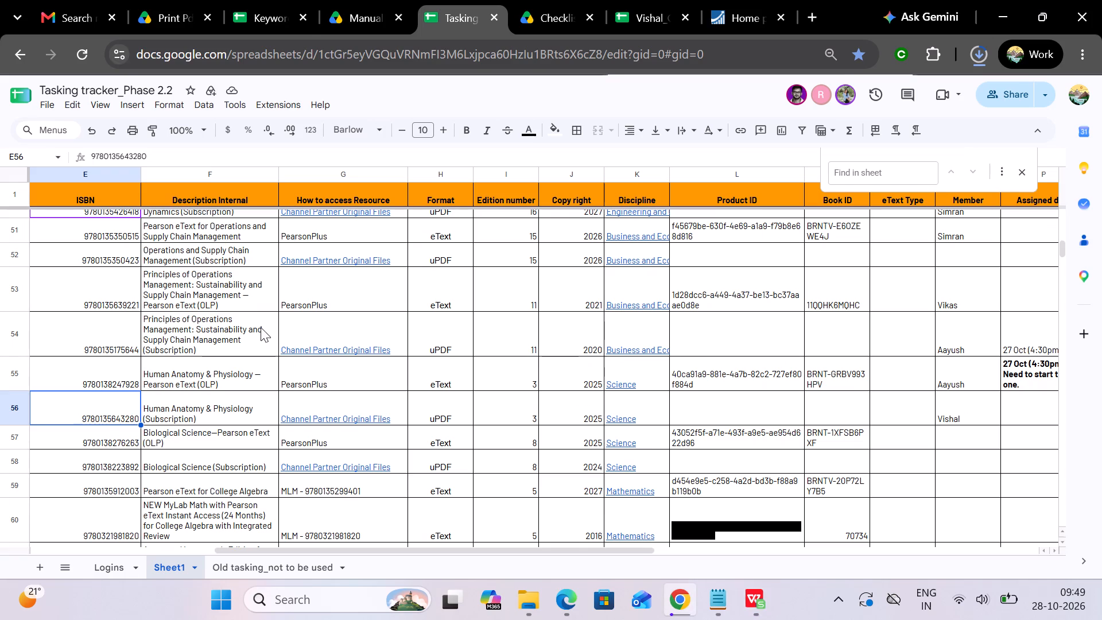
Look over the files in the Manual Results Drive folder and return to the Print Pdf folder.
{"action": "left_click", "coordinate": [362, 0]}
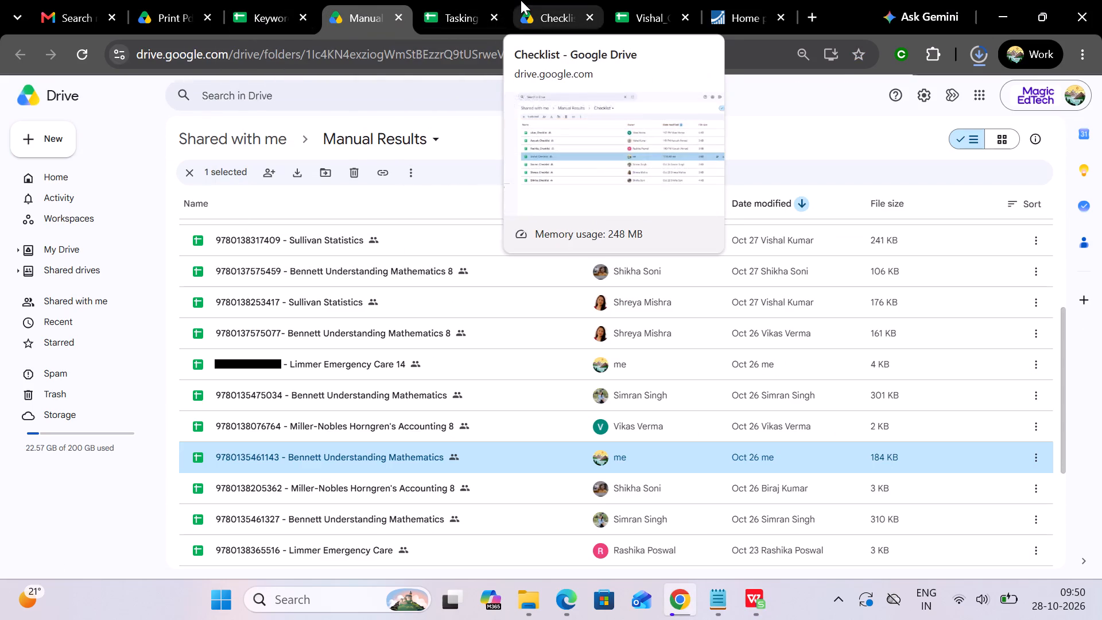
{"action": "left_click", "coordinate": [172, 0]}
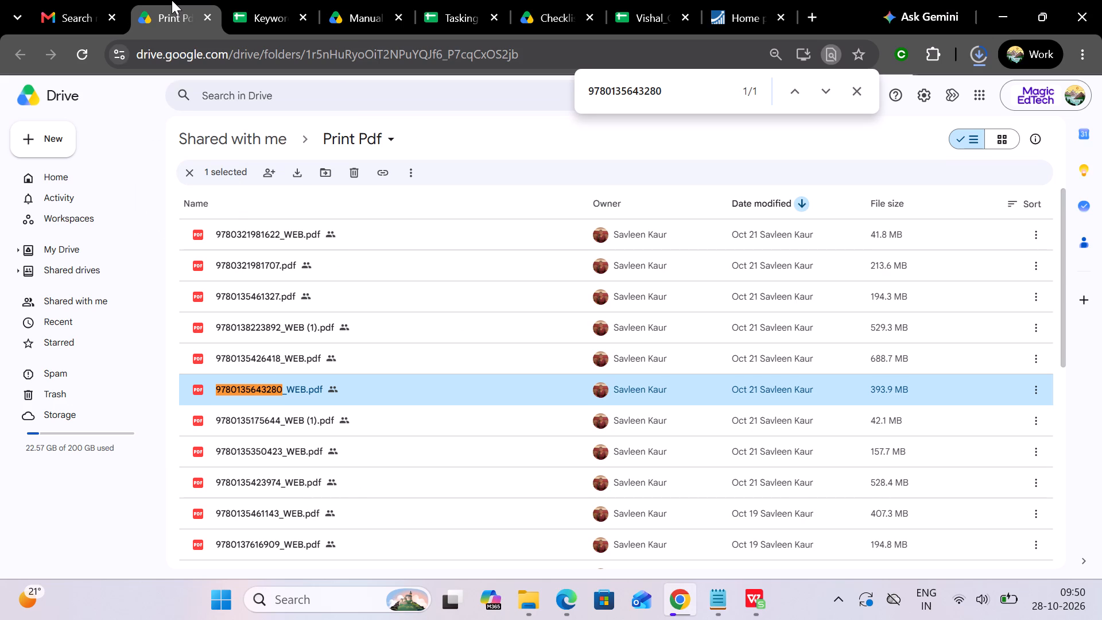
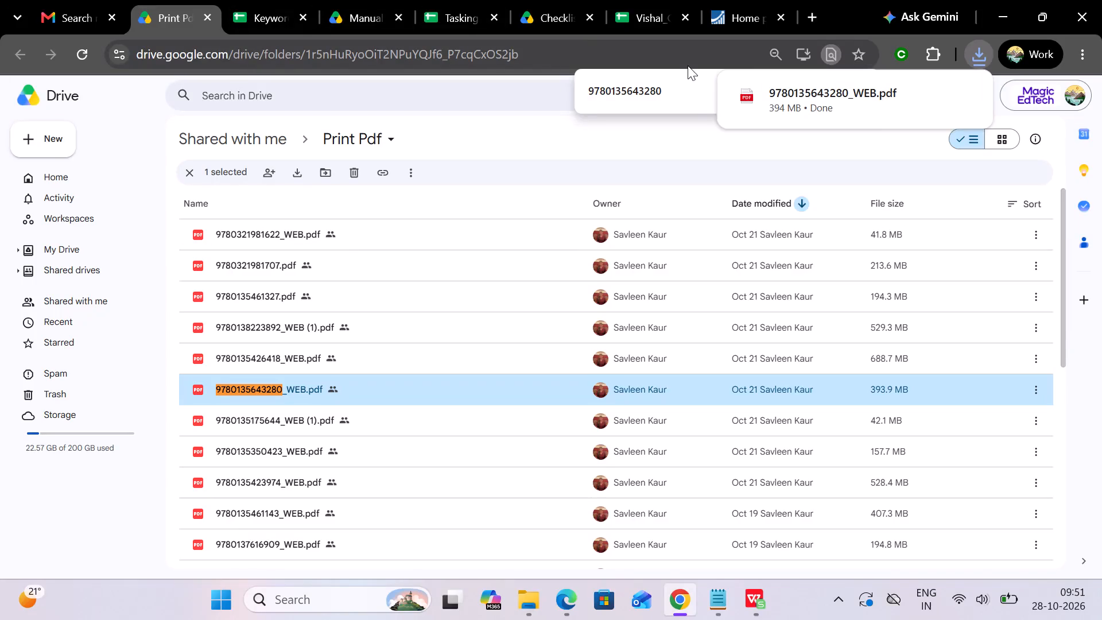
{"action": "left_click", "coordinate": [794, 92]}
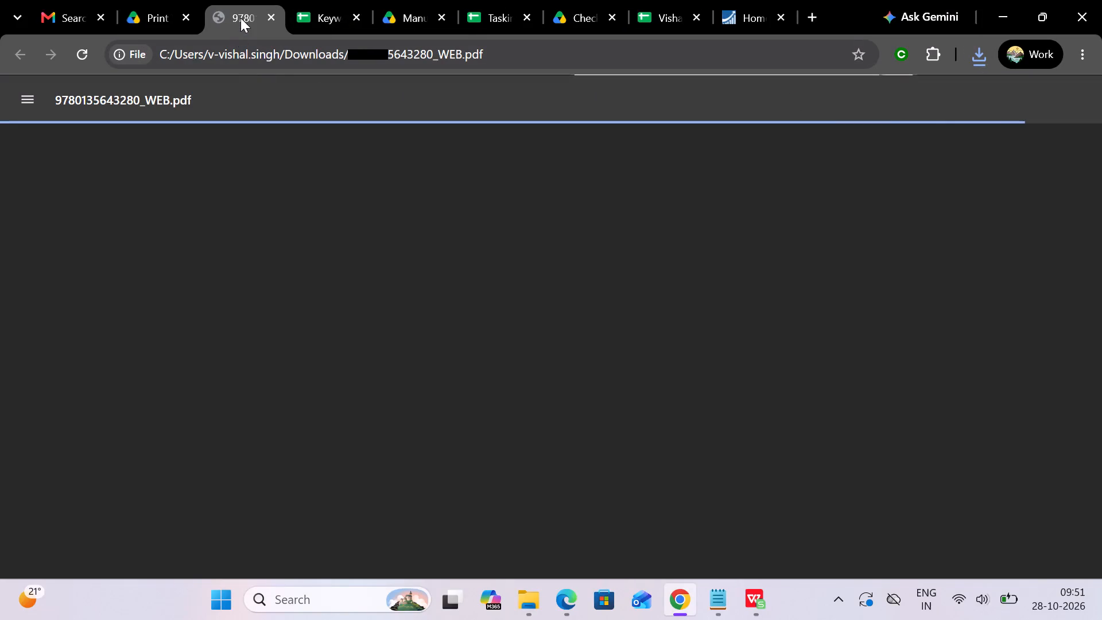
{"action": "left_click_drag", "start_coordinate": [240, 18], "coordinate": [246, 99]}
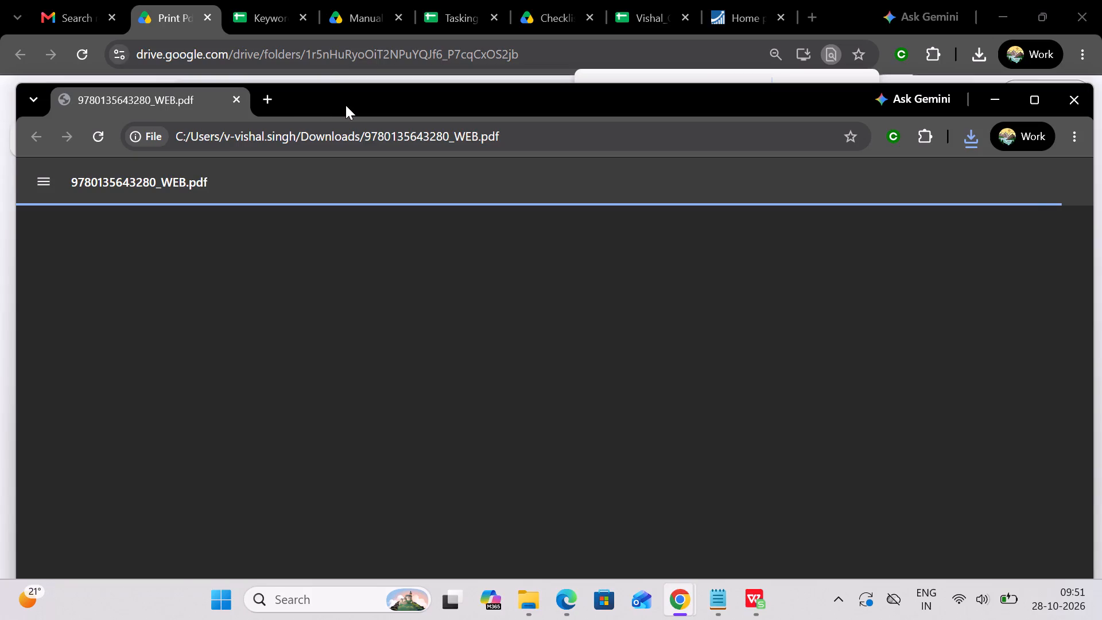
{"action": "double_click", "coordinate": [346, 105]}
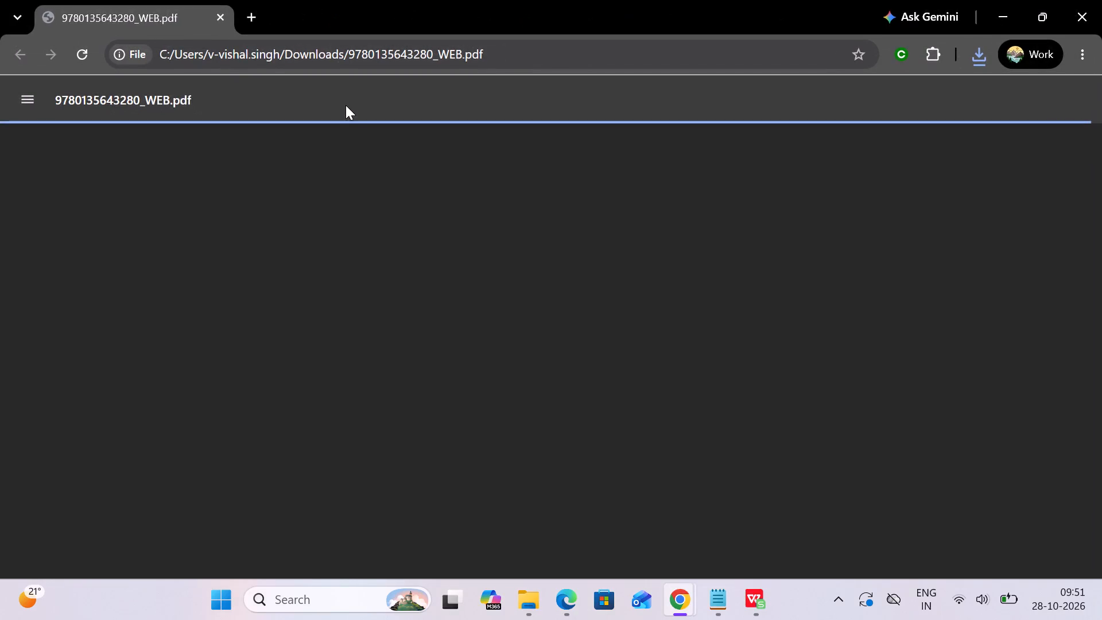
Return to the Print Pdf Drive folder and dismiss the in-page search for the ISBN.
{"action": "key", "text": "alt+Tab"}
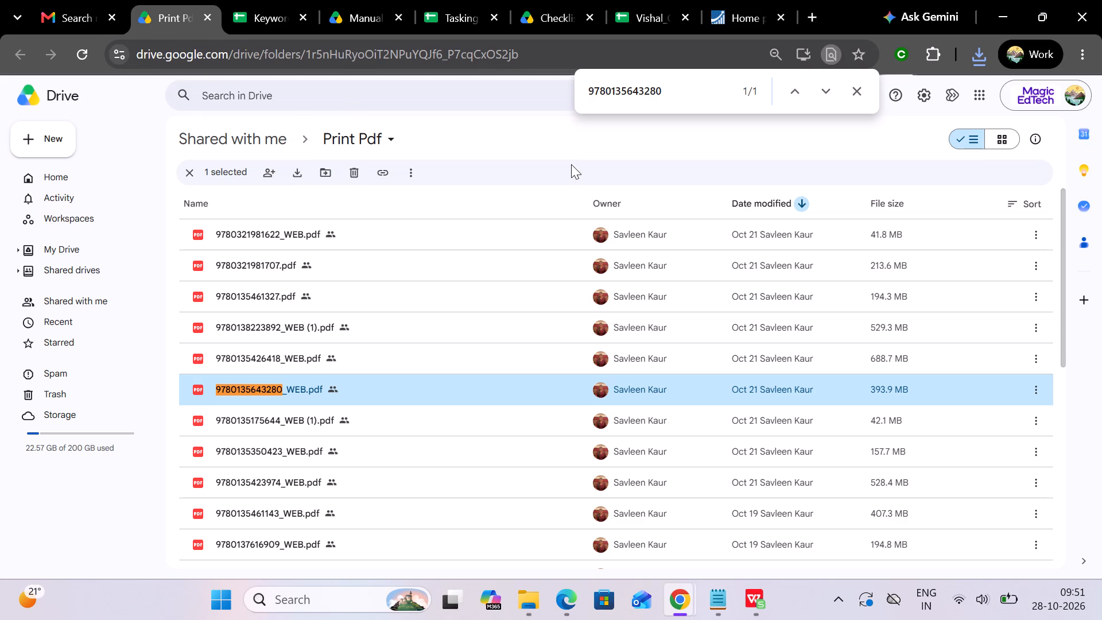
{"action": "left_click", "coordinate": [848, 95]}
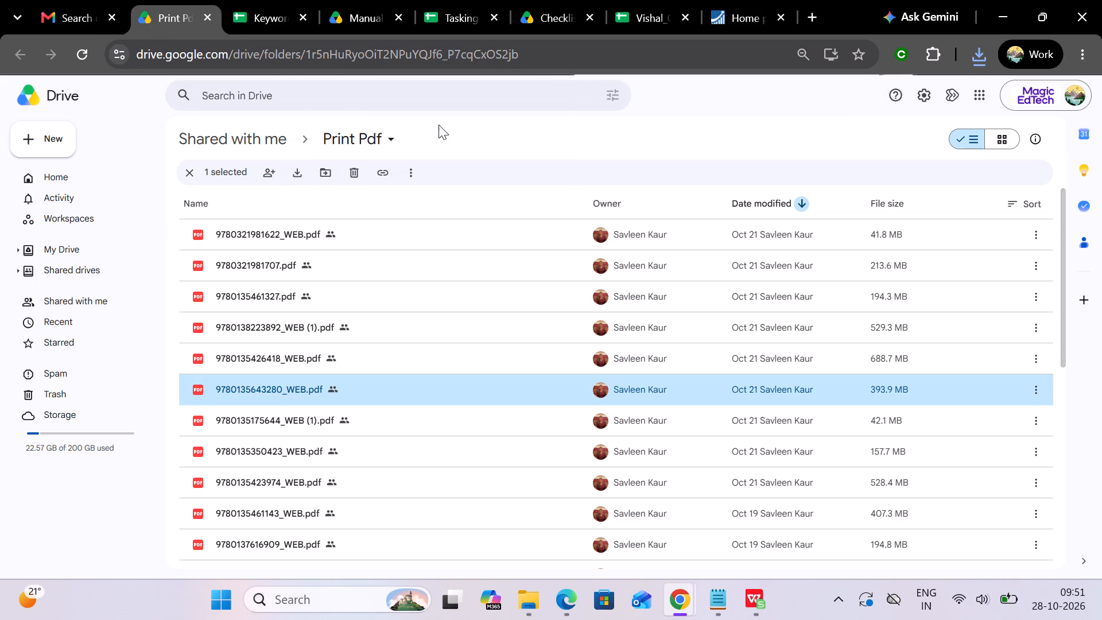
Open the group conversation that shared the Print Pdf link and look through its 21 Oct messages and shared folders.
{"action": "left_click", "coordinate": [92, 10]}
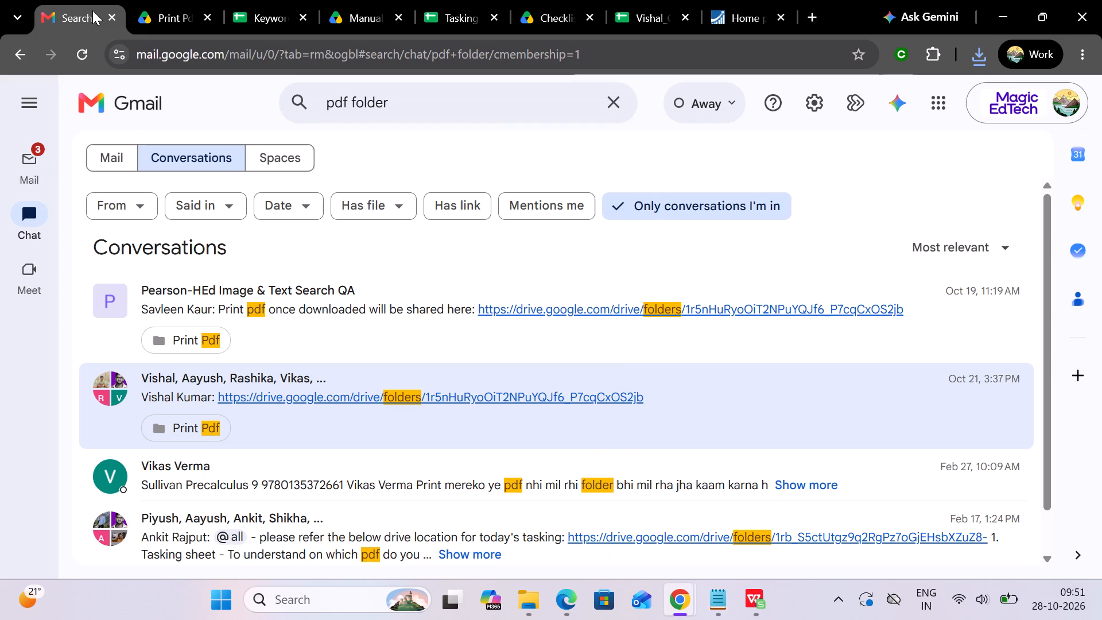
{"action": "left_click", "coordinate": [158, 389]}
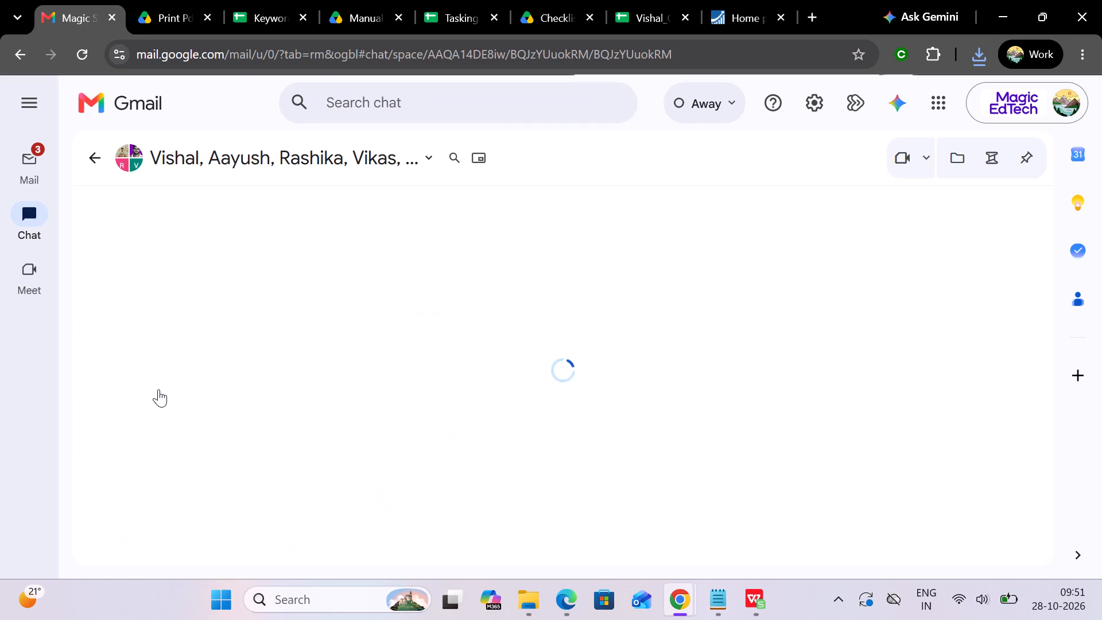
{"action": "scroll", "coordinate": [611, 380], "scroll_direction": "up", "scroll_amount": 4}
{"action": "scroll", "coordinate": [783, 302], "scroll_direction": "up", "scroll_amount": 2}
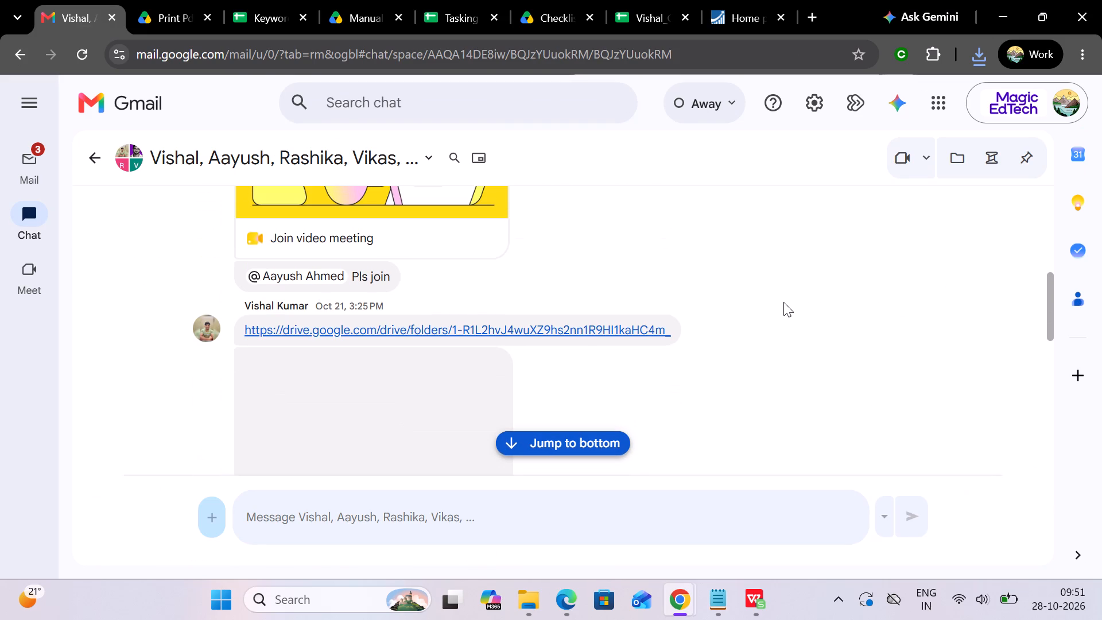
{"action": "scroll", "coordinate": [783, 302], "scroll_direction": "down", "scroll_amount": 1}
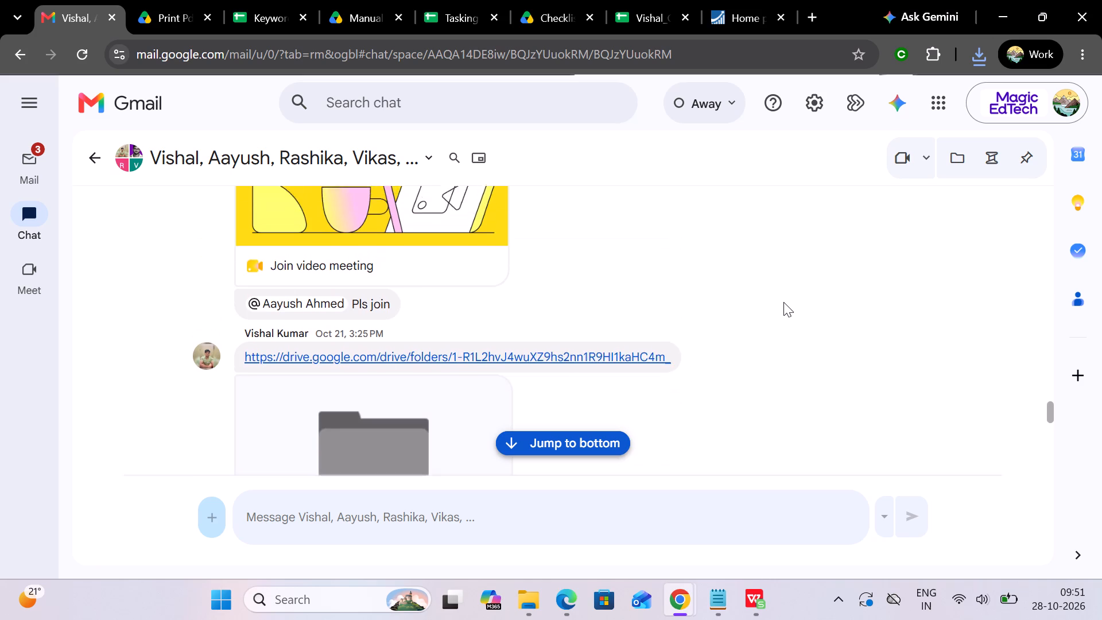
{"action": "scroll", "coordinate": [783, 302], "scroll_direction": "down", "scroll_amount": 3}
{"action": "scroll", "coordinate": [783, 302], "scroll_direction": "up", "scroll_amount": 1}
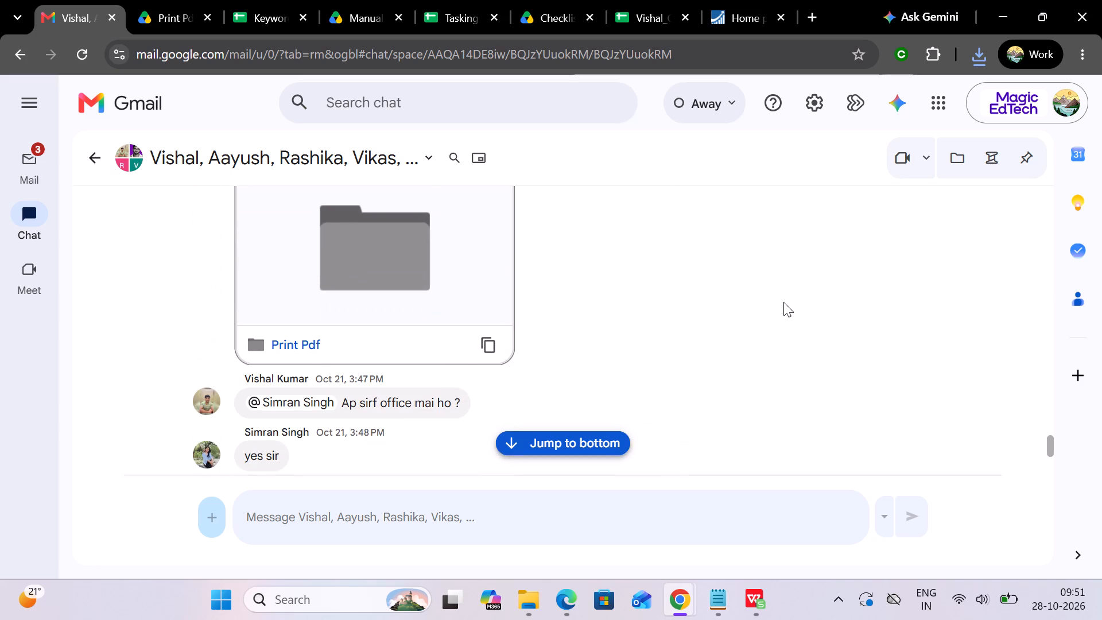
{"action": "scroll", "coordinate": [783, 302], "scroll_direction": "up", "scroll_amount": 5}
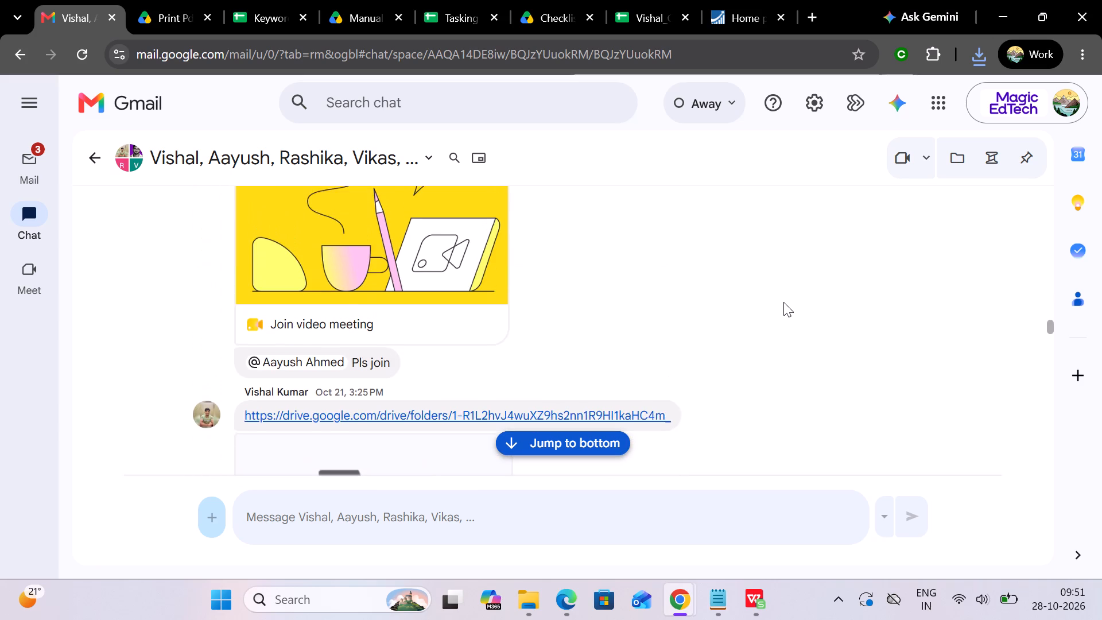
{"action": "scroll", "coordinate": [783, 302], "scroll_direction": "up", "scroll_amount": 2}
{"action": "scroll", "coordinate": [783, 302], "scroll_direction": "down", "scroll_amount": 2}
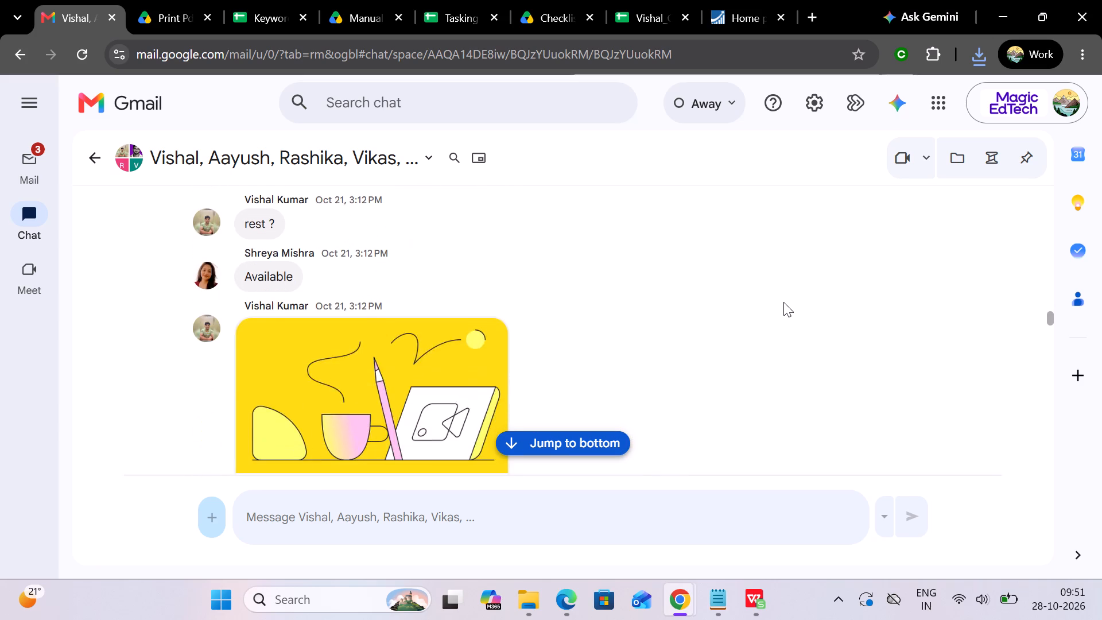
{"action": "scroll", "coordinate": [783, 302], "scroll_direction": "up", "scroll_amount": 1}
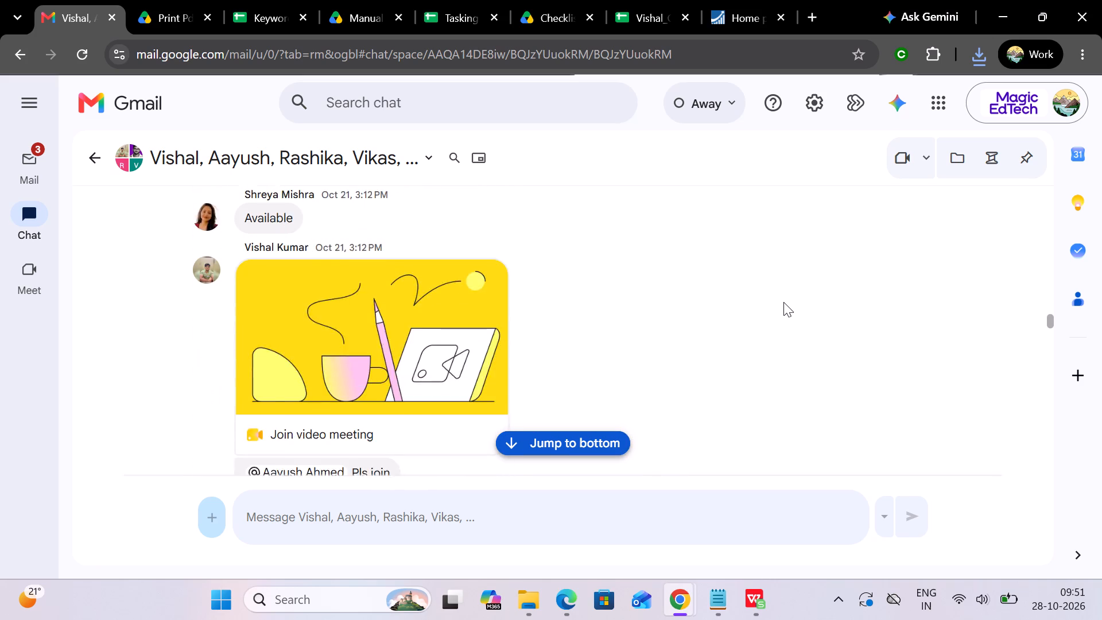
{"action": "scroll", "coordinate": [783, 302], "scroll_direction": "down", "scroll_amount": 4}
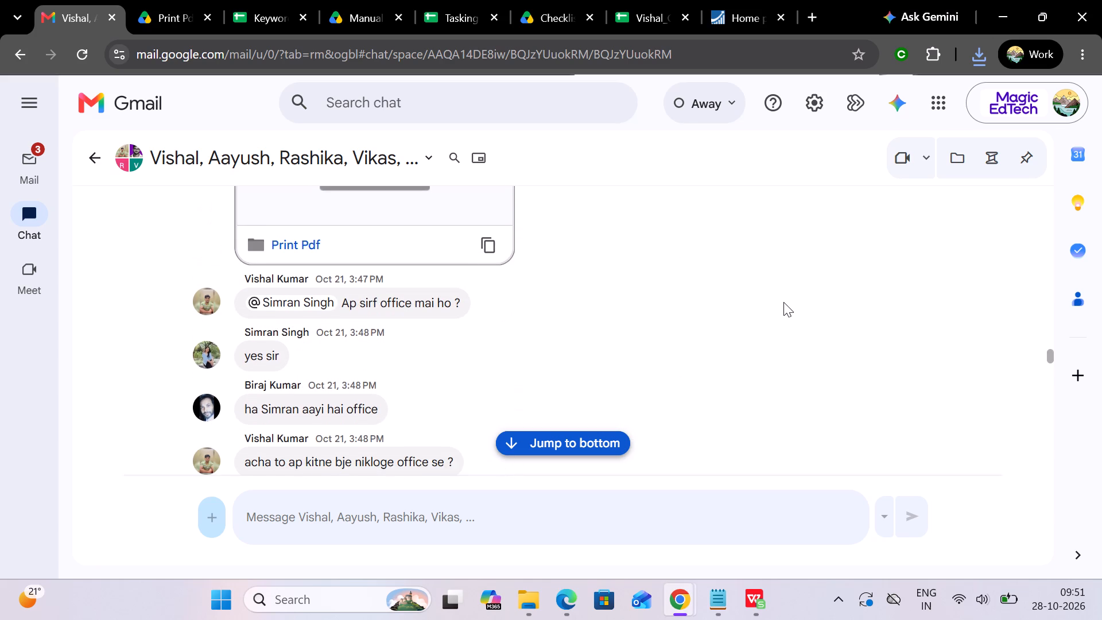
{"action": "scroll", "coordinate": [783, 302], "scroll_direction": "down", "scroll_amount": 1}
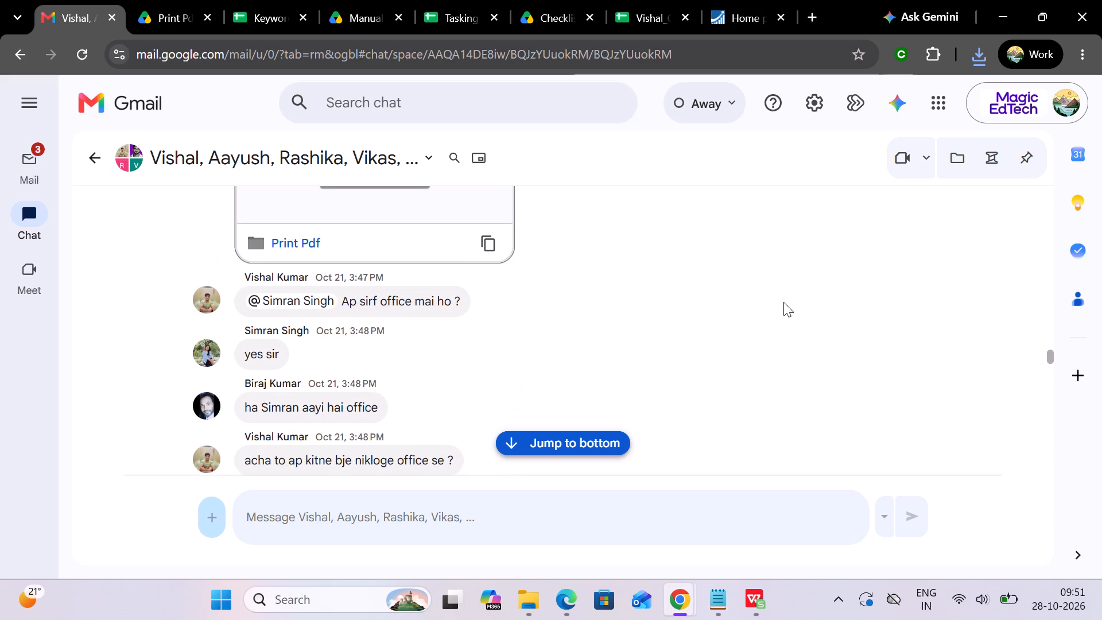
{"action": "scroll", "coordinate": [783, 302], "scroll_direction": "up", "scroll_amount": 1}
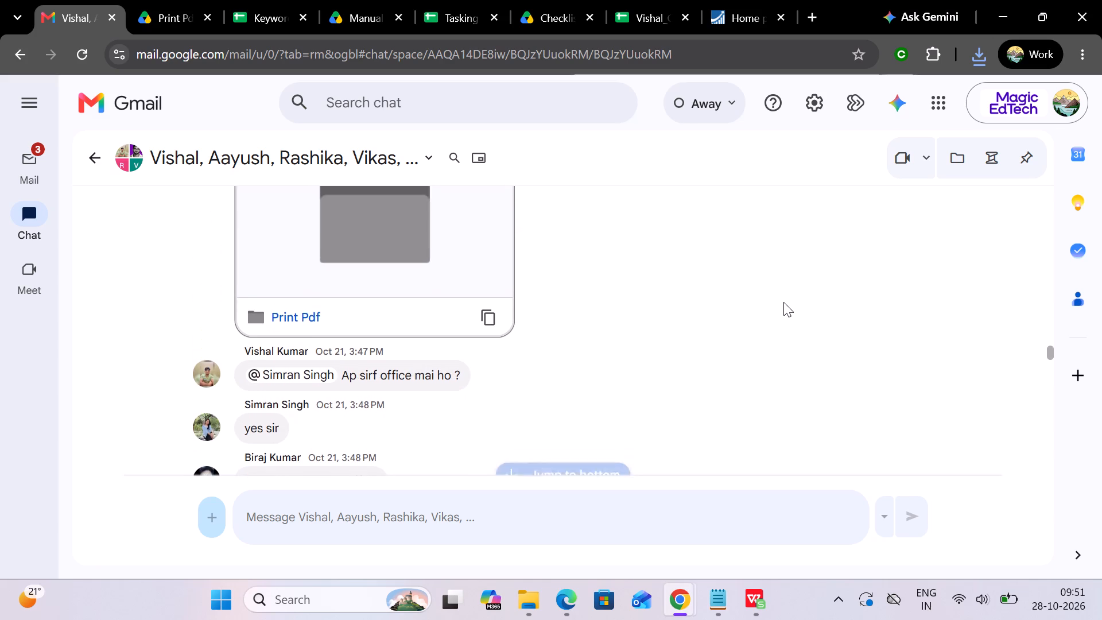
{"action": "scroll", "coordinate": [783, 302], "scroll_direction": "up", "scroll_amount": 1}
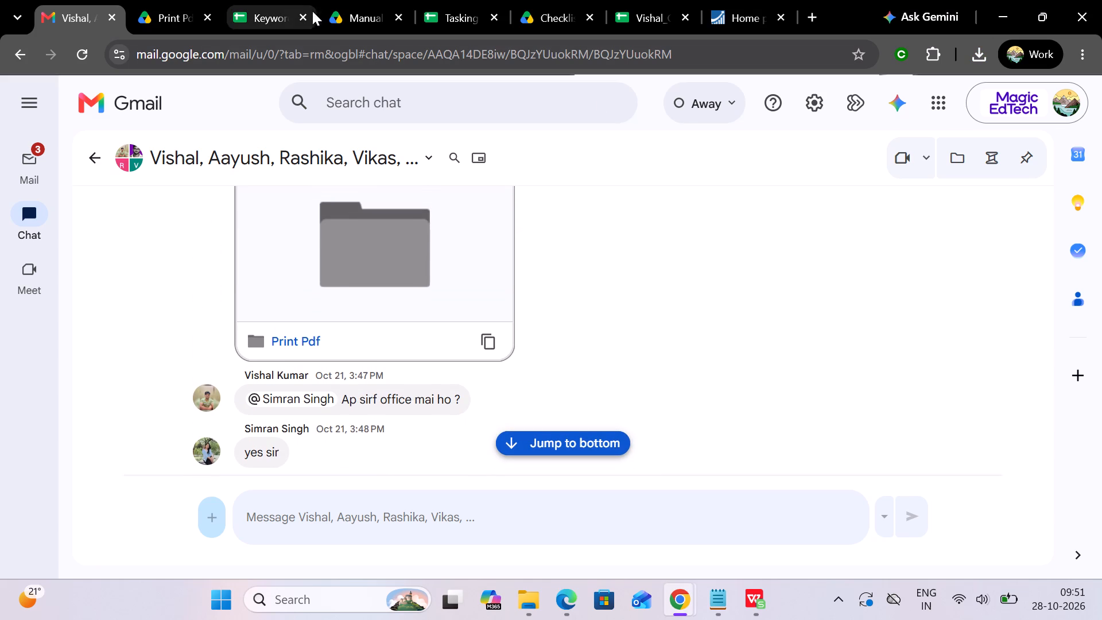
Open the Print Pdf folder afresh from the group chat's shared link and close its older duplicate tab.
{"action": "left_click", "coordinate": [172, 5]}
{"action": "left_click", "coordinate": [72, 0]}
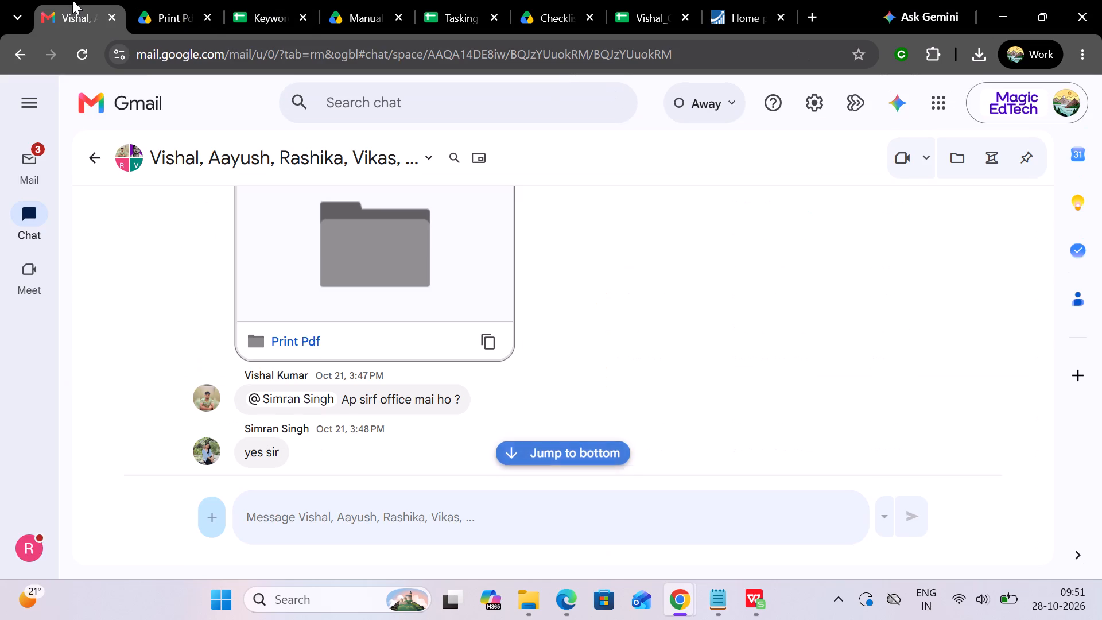
{"action": "left_click", "coordinate": [422, 266]}
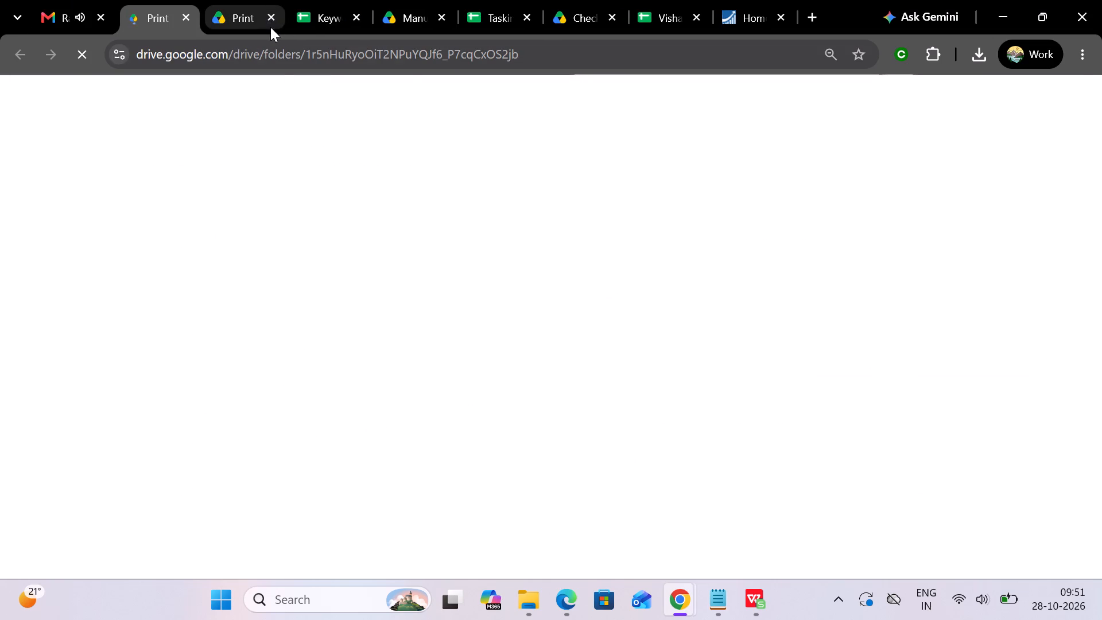
{"action": "left_click", "coordinate": [270, 20]}
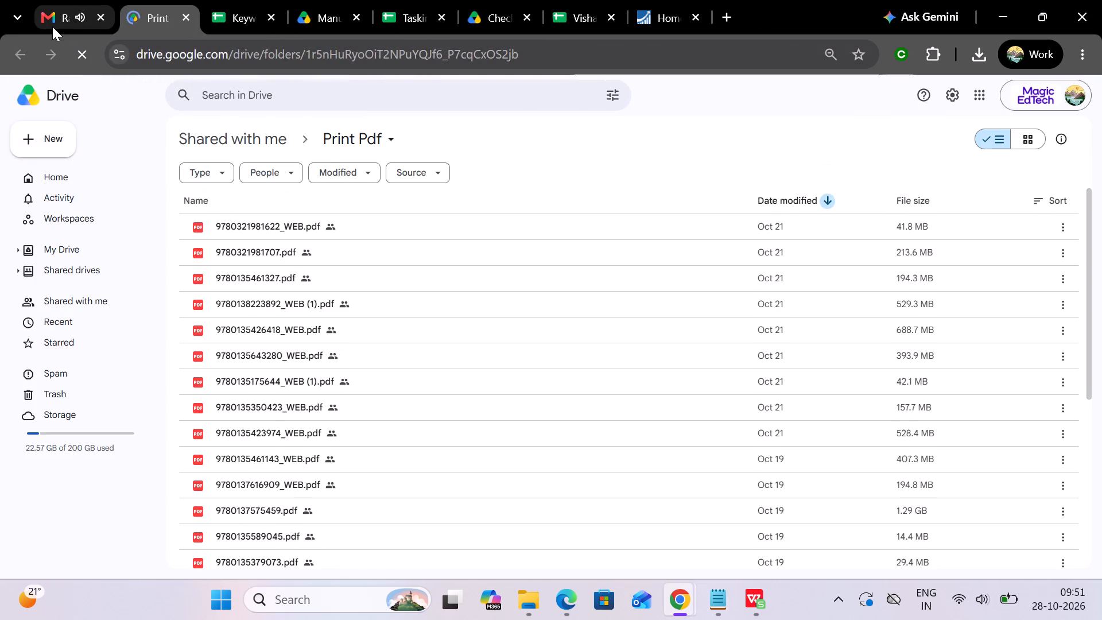
{"action": "left_click", "coordinate": [52, 26]}
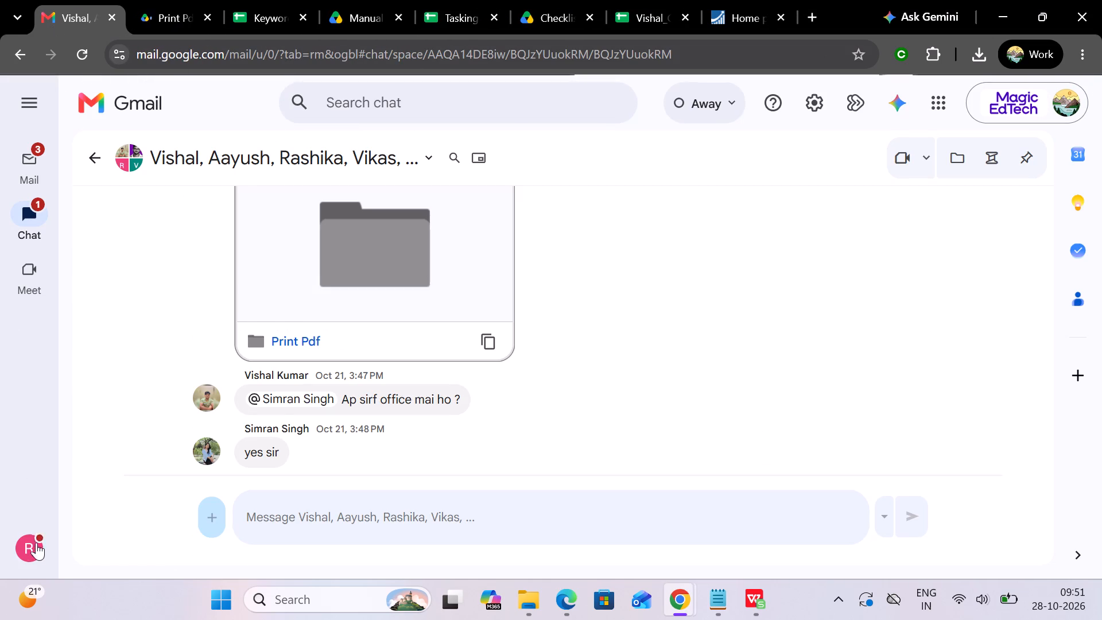
{"action": "left_click", "coordinate": [26, 549]}
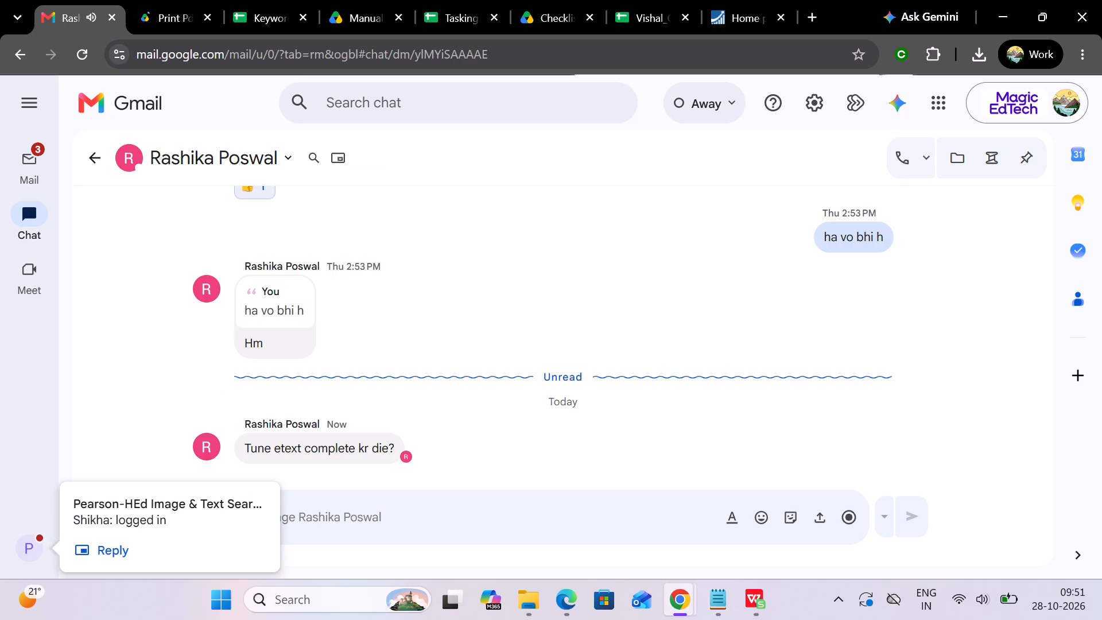
{"action": "left_click", "coordinate": [346, 520]}
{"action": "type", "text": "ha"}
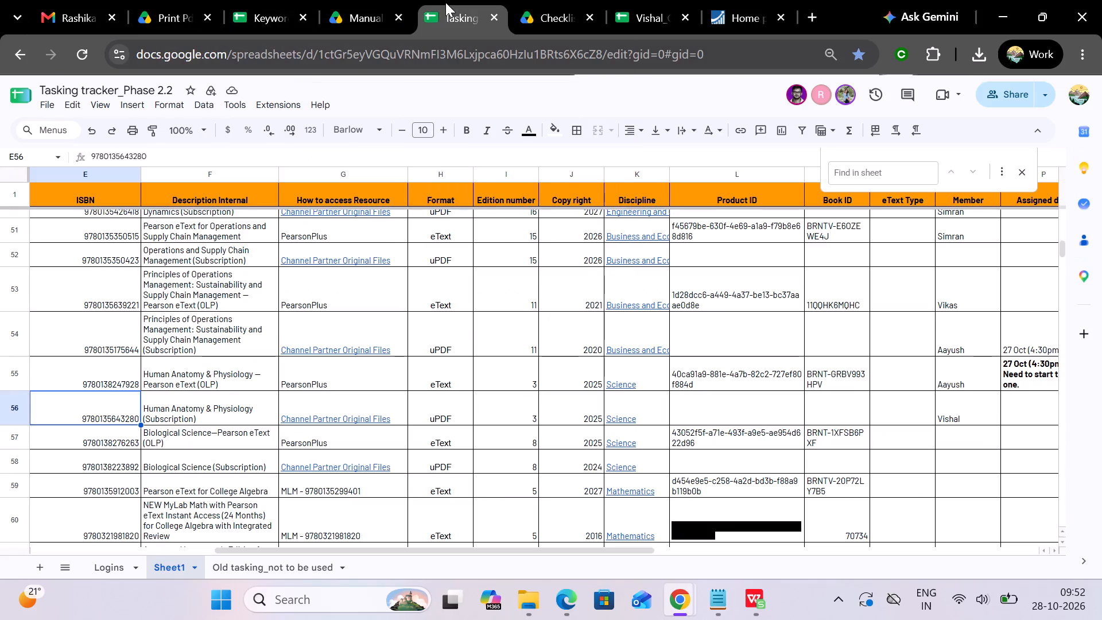
{"action": "scroll", "coordinate": [477, 492], "scroll_direction": "down", "scroll_amount": 1}
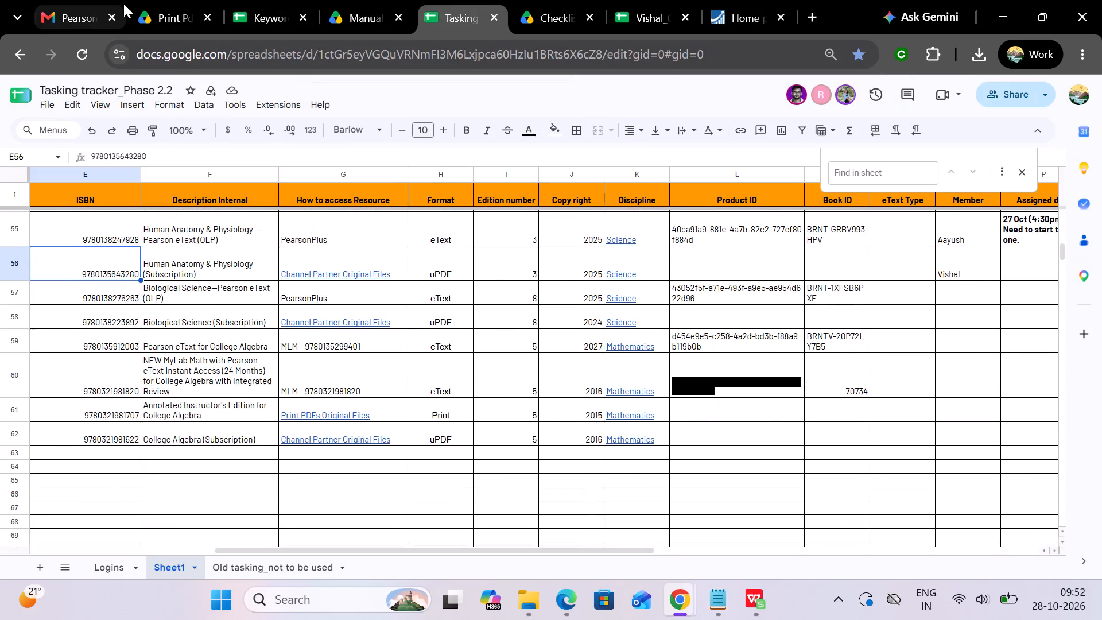
{"action": "left_click", "coordinate": [78, 3]}
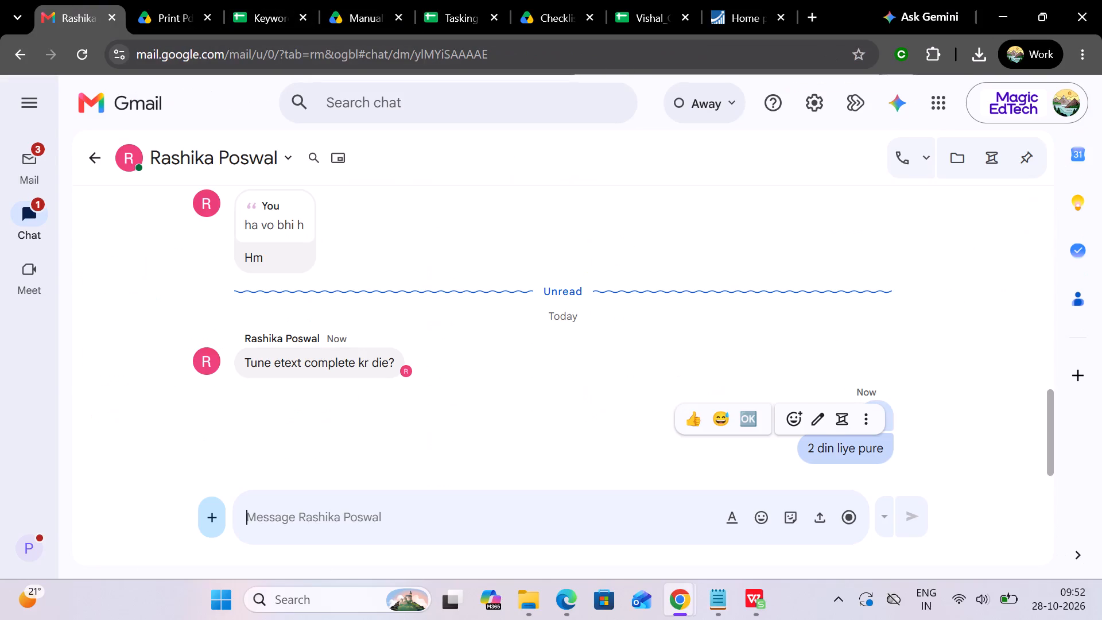
{"action": "left_click", "coordinate": [825, 421]}
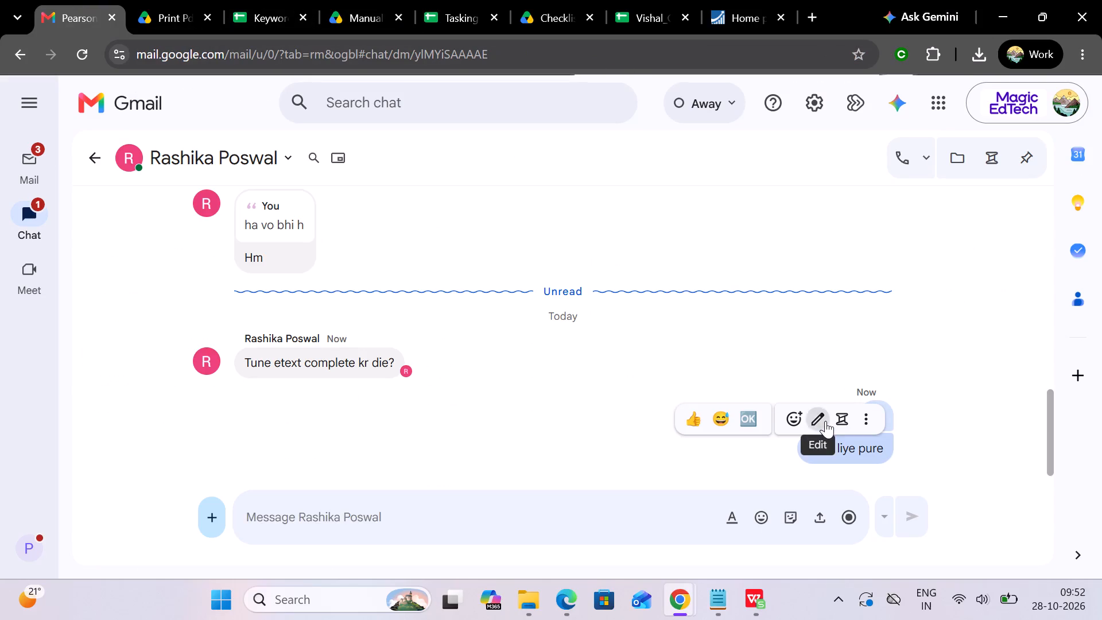
{"action": "key", "text": "BackSpace"}
{"action": "key", "text": "BackSpace"}
{"action": "key", "text": "BackSpace"}
{"action": "key", "text": "BackSpace"}
{"action": "key", "text": "BackSpace"}
{"action": "key", "text": "BackSpace"}
{"action": "key", "text": "BackSpace"}
{"action": "key", "text": "BackSpace"}
{"action": "key", "text": "BackSpace"}
{"action": "key", "text": "BackSpace"}
{"action": "key", "text": "BackSpace"}
{"action": "key", "text": "BackSpace"}
{"action": "key", "text": "BackSpace"}
{"action": "key", "text": "BackSpace"}
{"action": "key", "text": "BackSpace"}
{"action": "key", "text": "BackSpace"}
{"action": "key", "text": "BackSpace"}
{"action": "key", "text": "BackSpace"}
{"action": "key", "text": "BackSpace"}
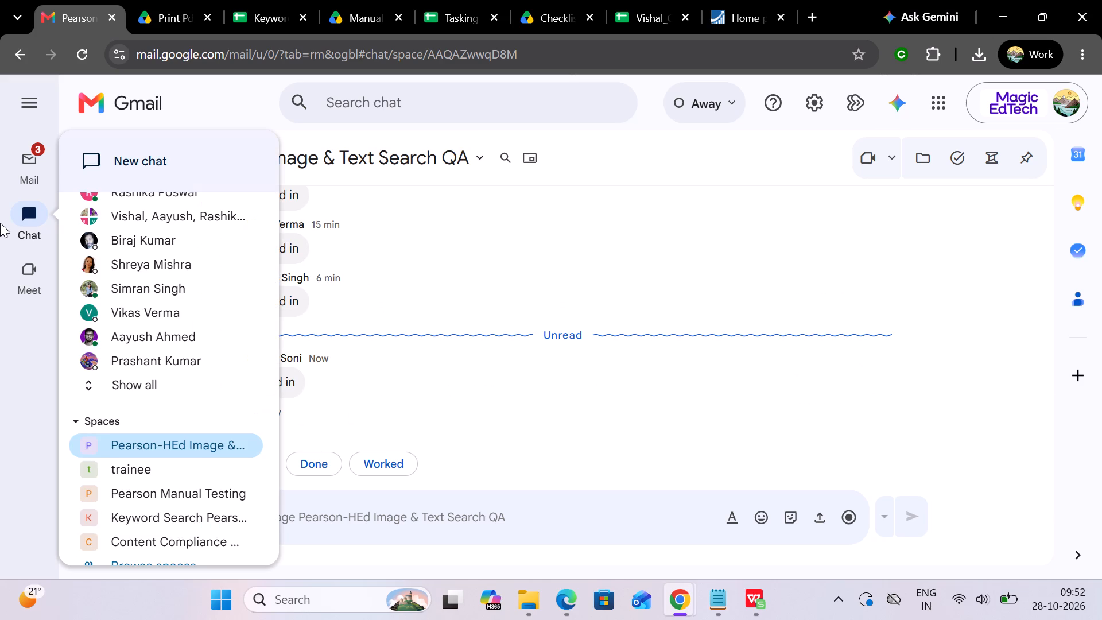
{"action": "left_click", "coordinate": [12, 224]}
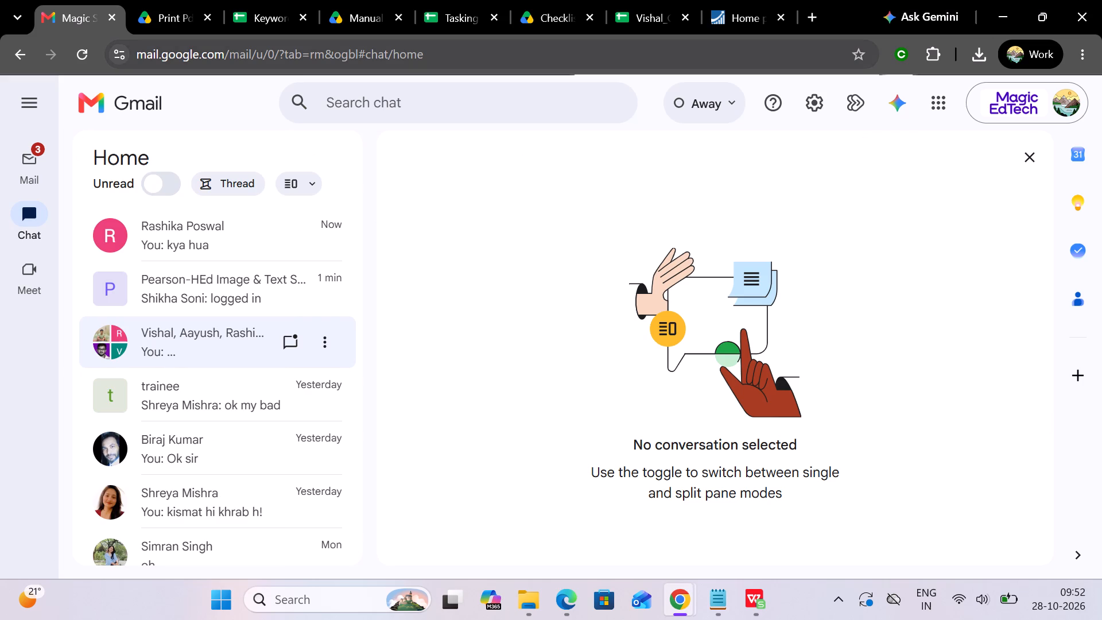
{"action": "left_click", "coordinate": [158, 16]}
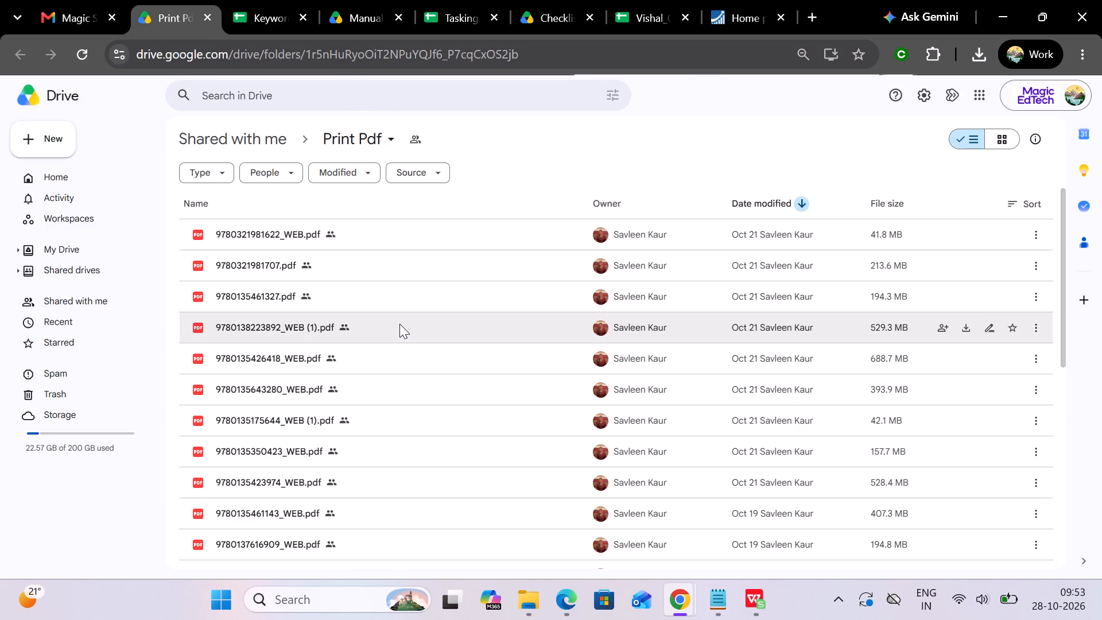
{"action": "key", "text": "ctrl+f"}
{"action": "key", "text": "ctrl+v"}
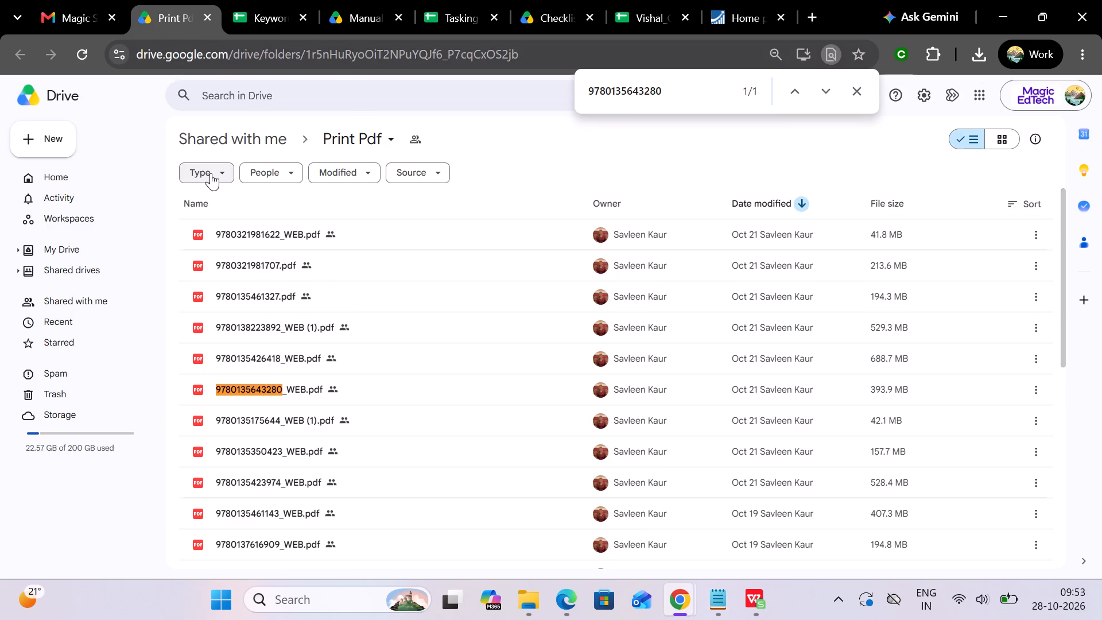
Switch to the Keyword Search_QA_Checklist spreadsheet to review the Print checklist items.
{"action": "left_click", "coordinate": [280, 21]}
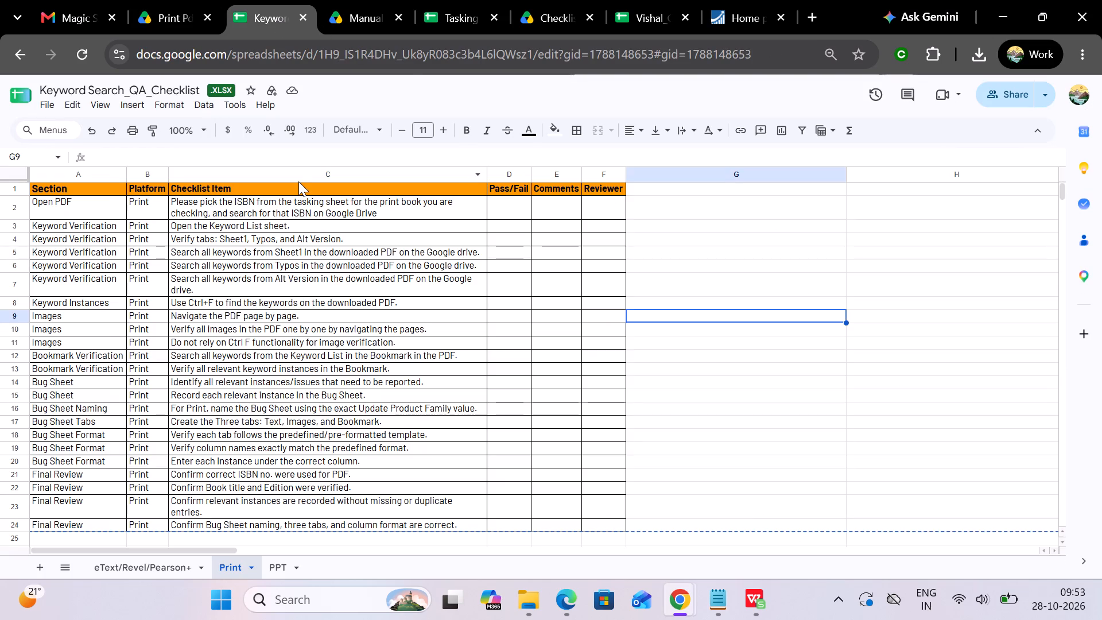
Close the Keyword Search_QA_Checklist and reopen Vishal_Checklist from the Checklist Drive folder, closing its older open copy.
{"action": "left_click", "coordinate": [302, 16]}
{"action": "left_click", "coordinate": [355, 15]}
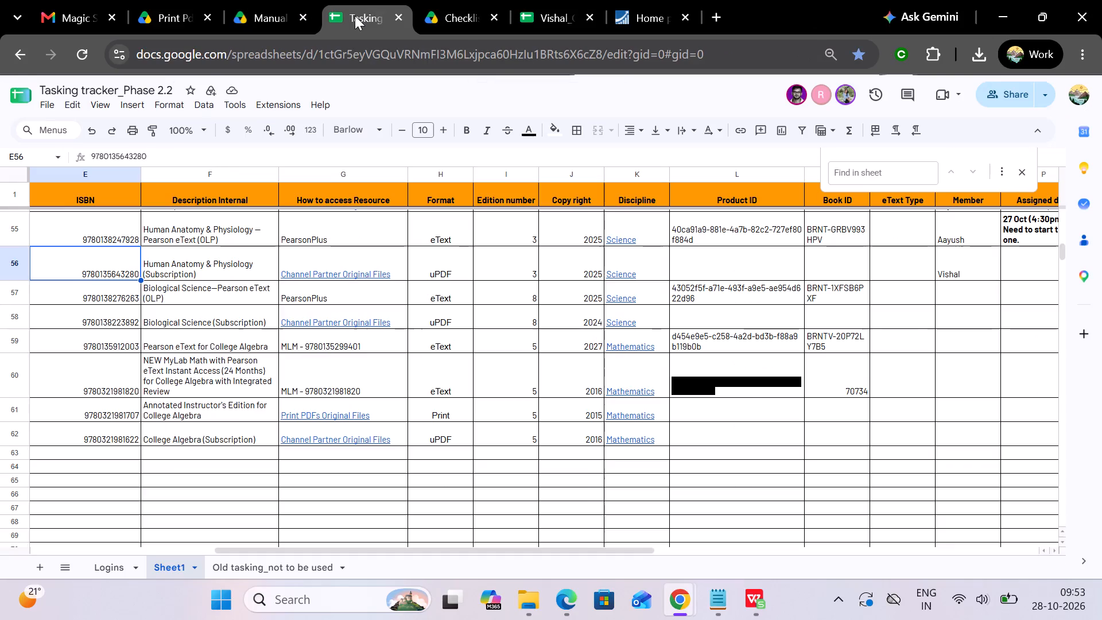
{"action": "left_click", "coordinate": [453, 7]}
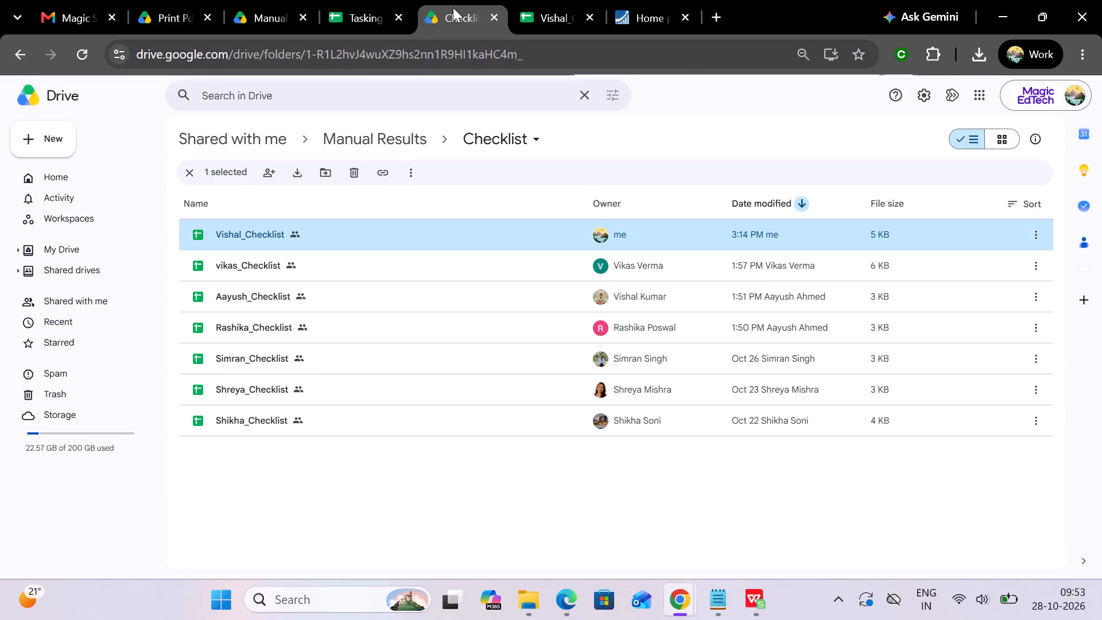
{"action": "key", "text": "d"}
{"action": "key", "text": "d"}
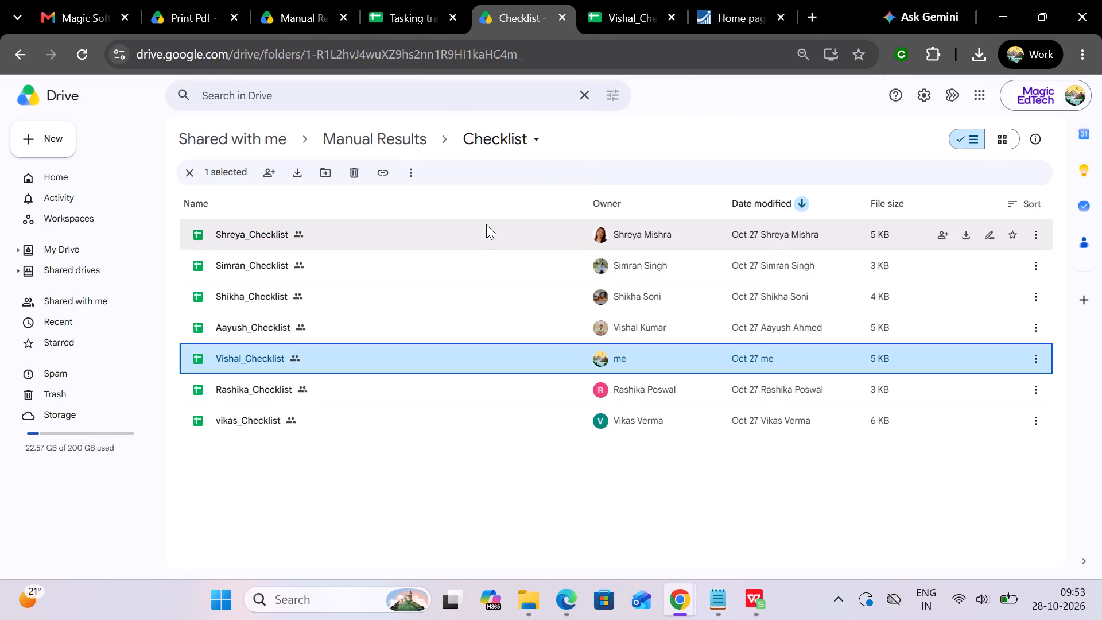
{"action": "key", "text": "d"}
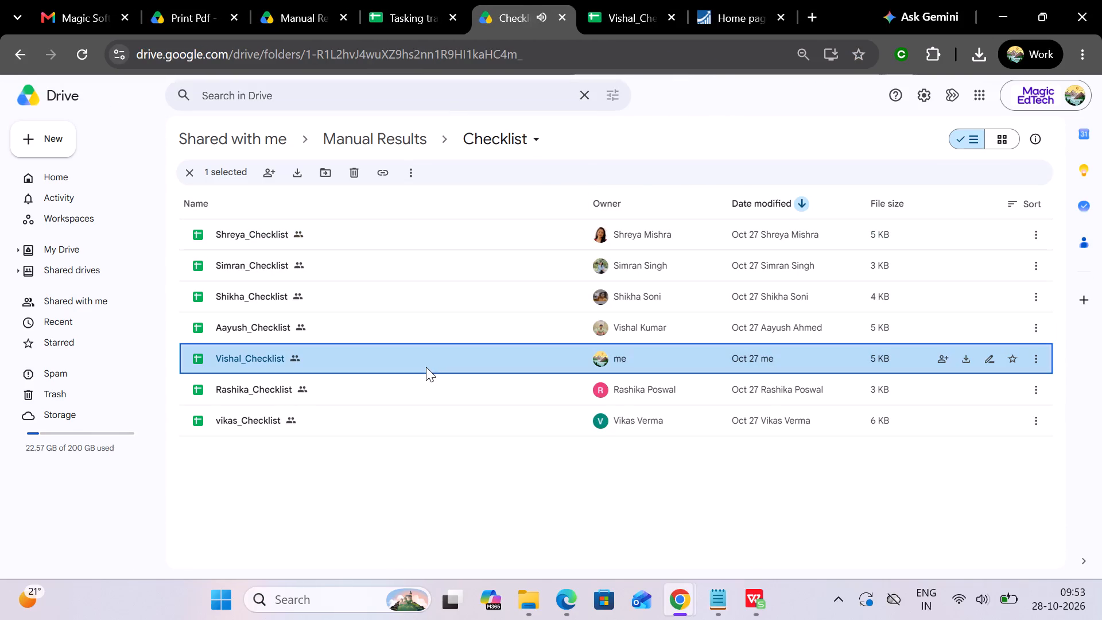
{"action": "left_click", "coordinate": [426, 367]}
{"action": "double_click", "coordinate": [426, 367]}
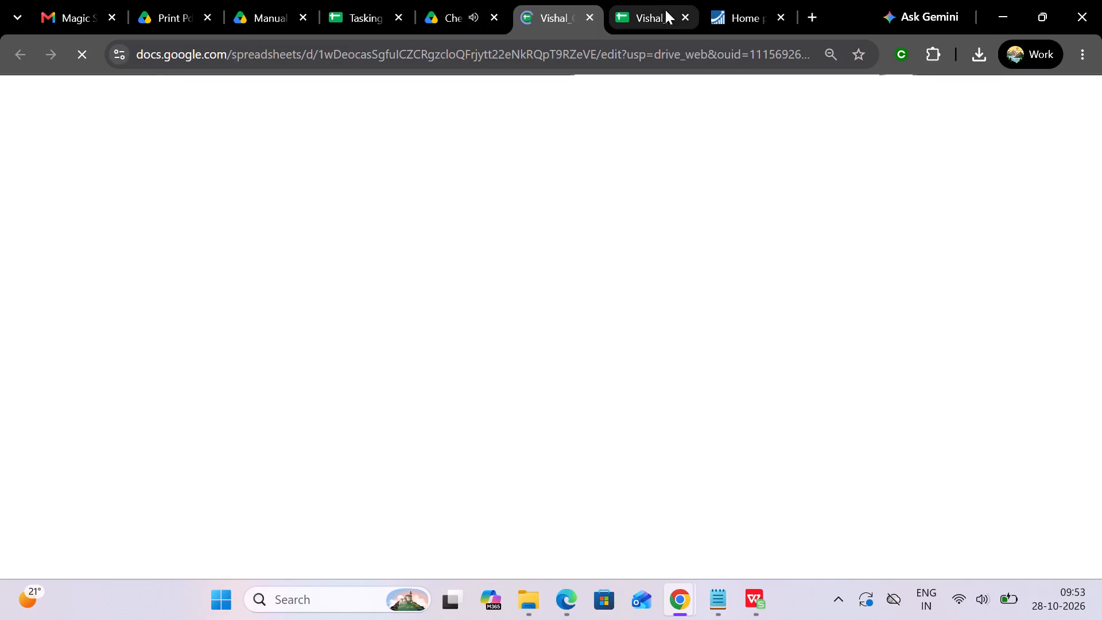
{"action": "left_click", "coordinate": [679, 15]}
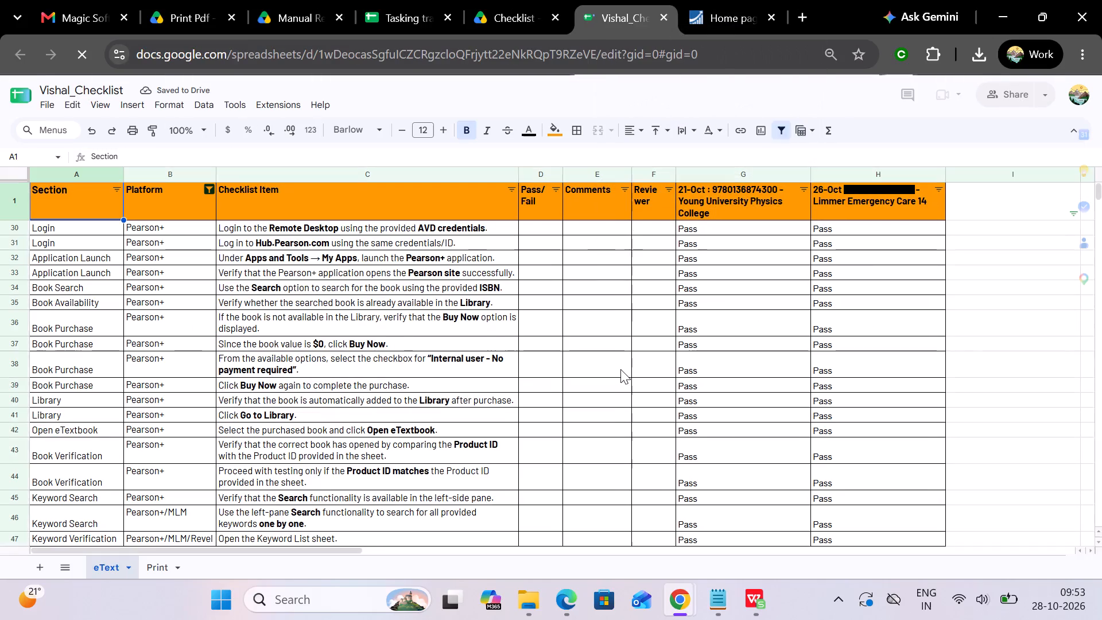
Look through the checklist items and the per-book results on the eText sheet of Vishal_Checklist.
{"action": "scroll", "coordinate": [620, 369], "scroll_direction": "down", "scroll_amount": 3}
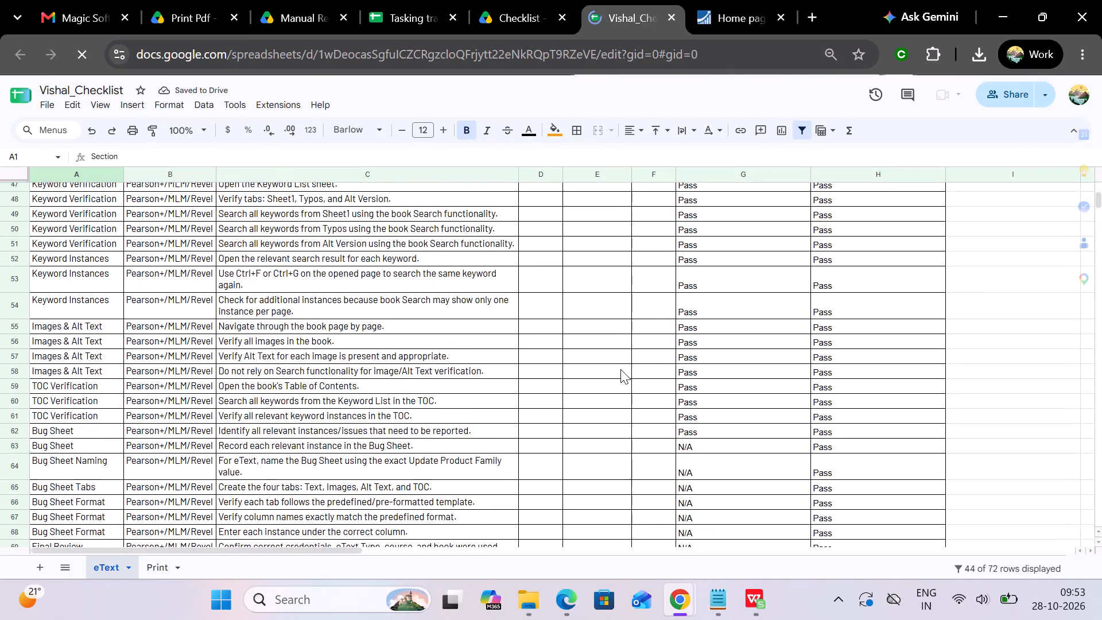
{"action": "scroll", "coordinate": [620, 369], "scroll_direction": "down", "scroll_amount": 1}
{"action": "scroll", "coordinate": [620, 369], "scroll_direction": "up", "scroll_amount": 1}
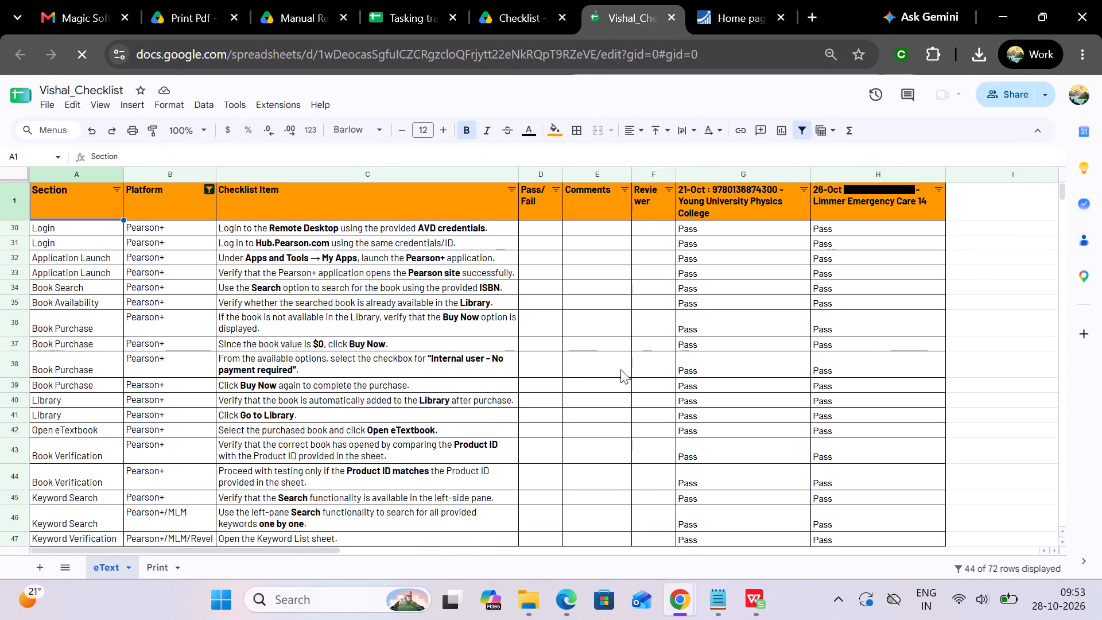
{"action": "scroll", "coordinate": [620, 369], "scroll_direction": "right", "scroll_amount": 3}
{"action": "scroll", "coordinate": [620, 369], "scroll_direction": "up", "scroll_amount": 2}
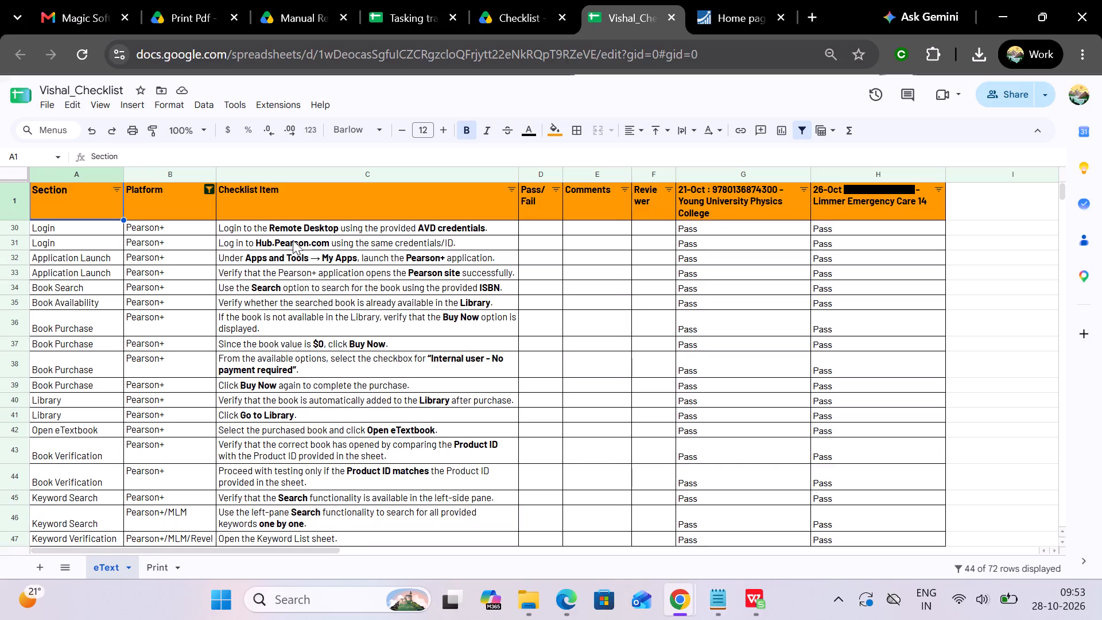
{"action": "scroll", "coordinate": [186, 339], "scroll_direction": "down", "scroll_amount": 3}
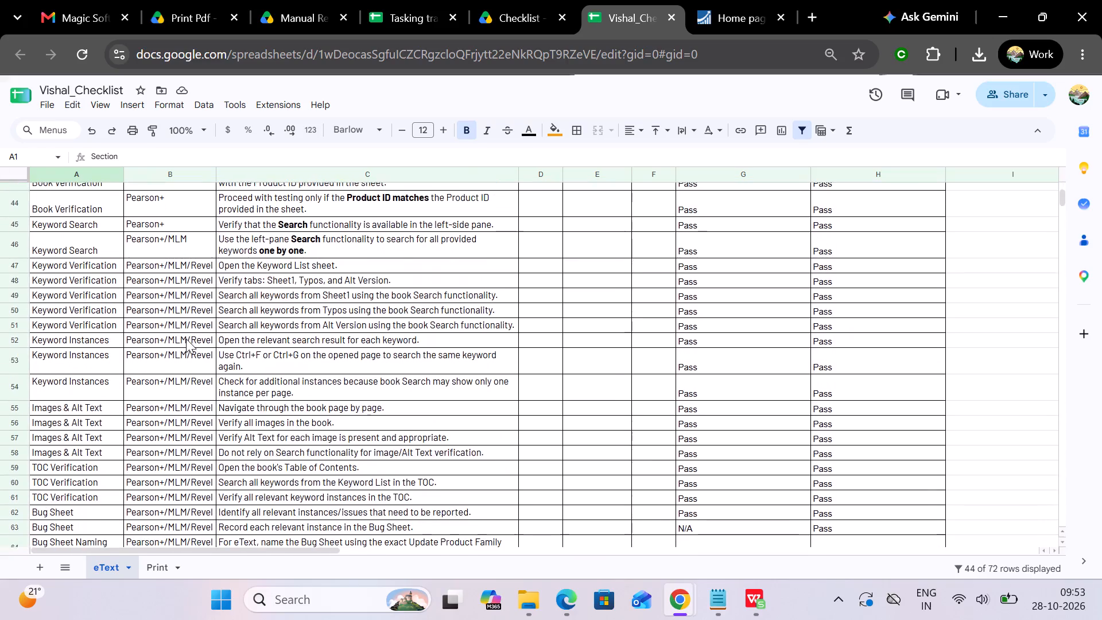
{"action": "scroll", "coordinate": [186, 339], "scroll_direction": "down", "scroll_amount": 3}
{"action": "scroll", "coordinate": [186, 339], "scroll_direction": "up", "scroll_amount": 1}
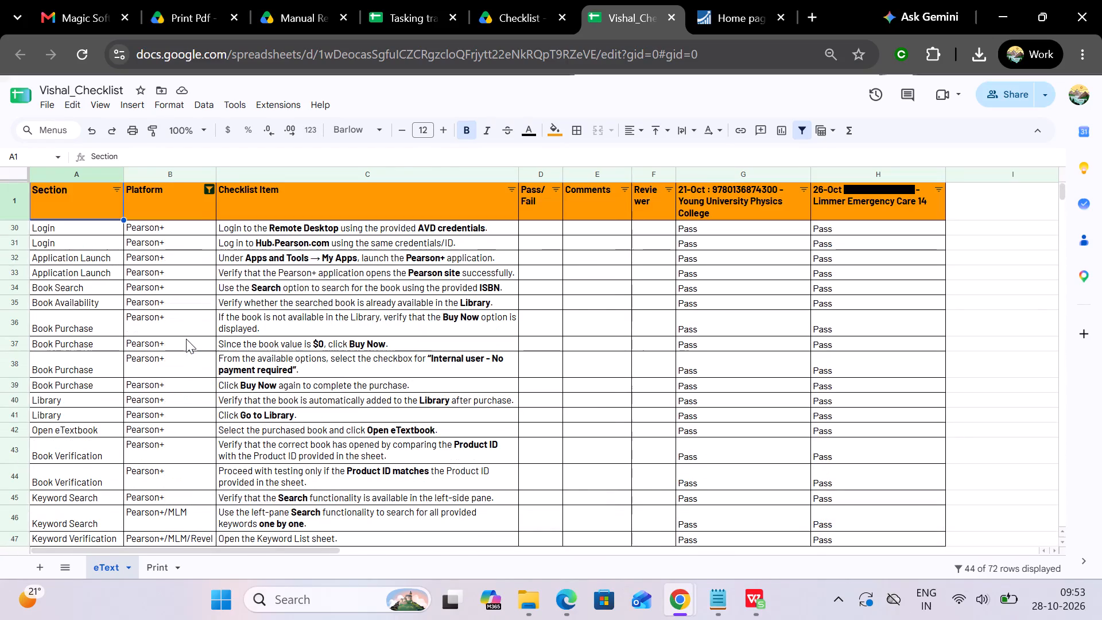
On the Print sheet, check the edit history of the Sheet1 keyword search cell in the Bennett Understanding Mathematics column.
{"action": "left_click", "coordinate": [165, 569]}
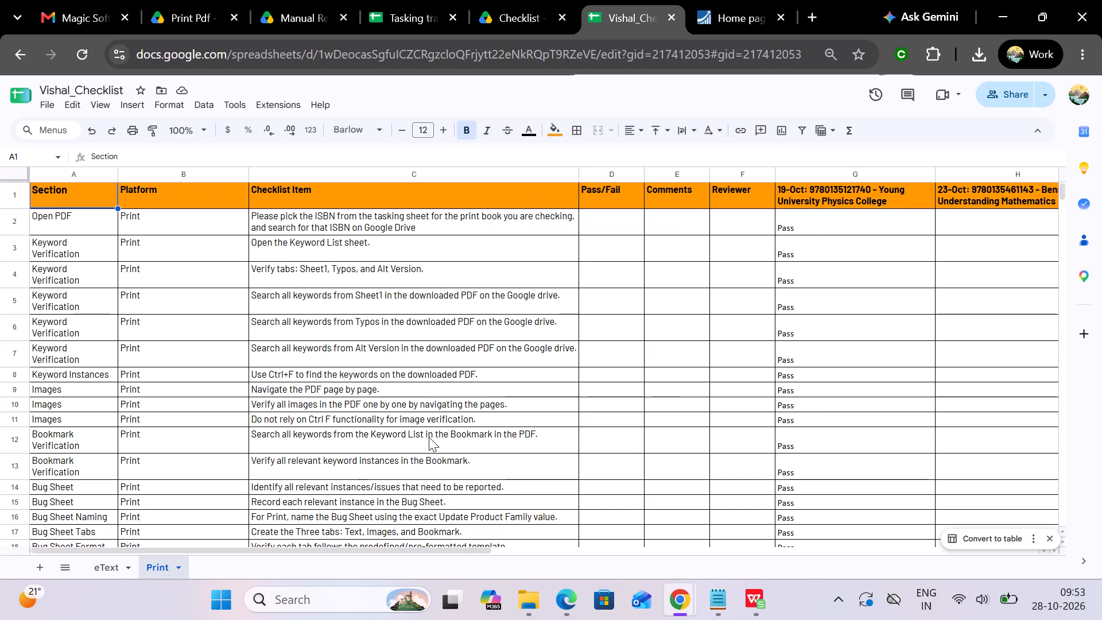
{"action": "scroll", "coordinate": [657, 332], "scroll_direction": "left", "scroll_amount": 2}
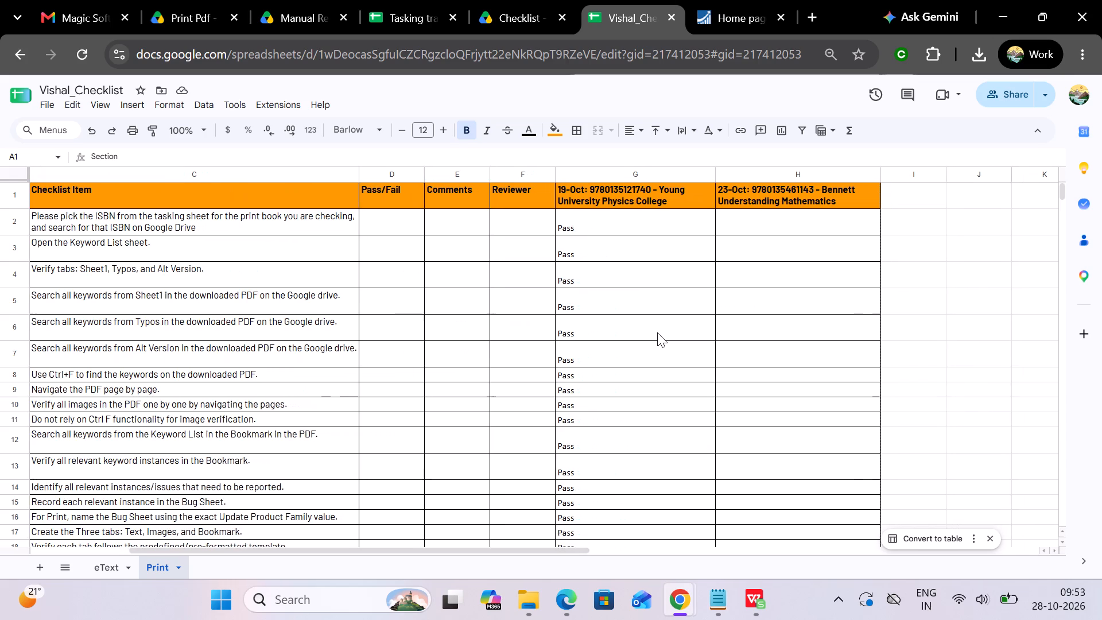
{"action": "scroll", "coordinate": [657, 332], "scroll_direction": "up", "scroll_amount": 1}
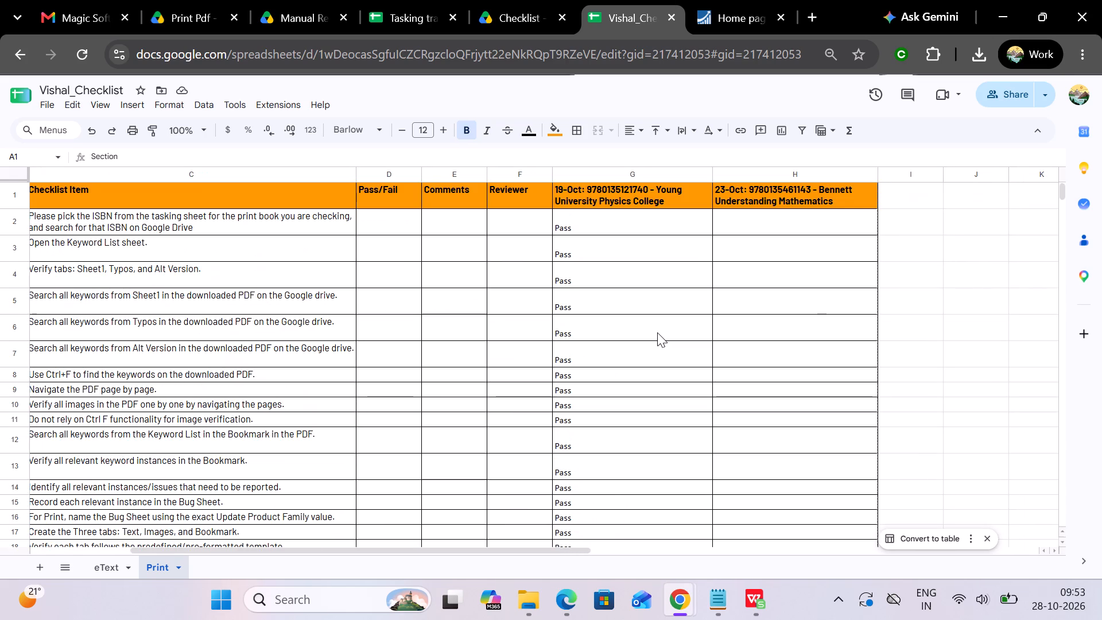
{"action": "left_click", "coordinate": [813, 303]}
{"action": "right_click", "coordinate": [813, 303]}
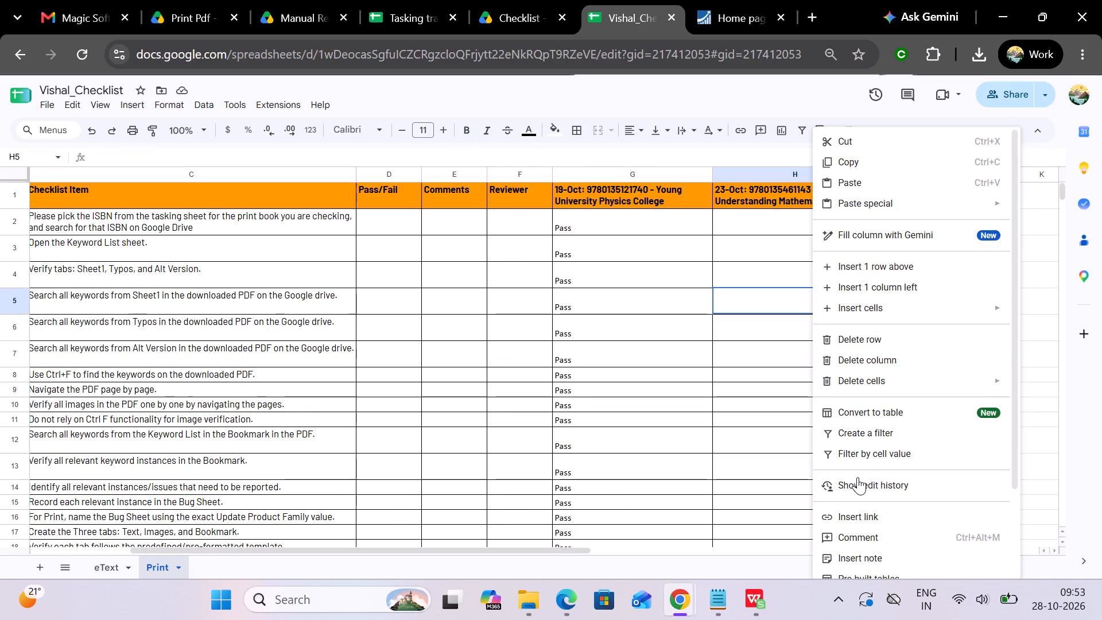
{"action": "left_click", "coordinate": [857, 478]}
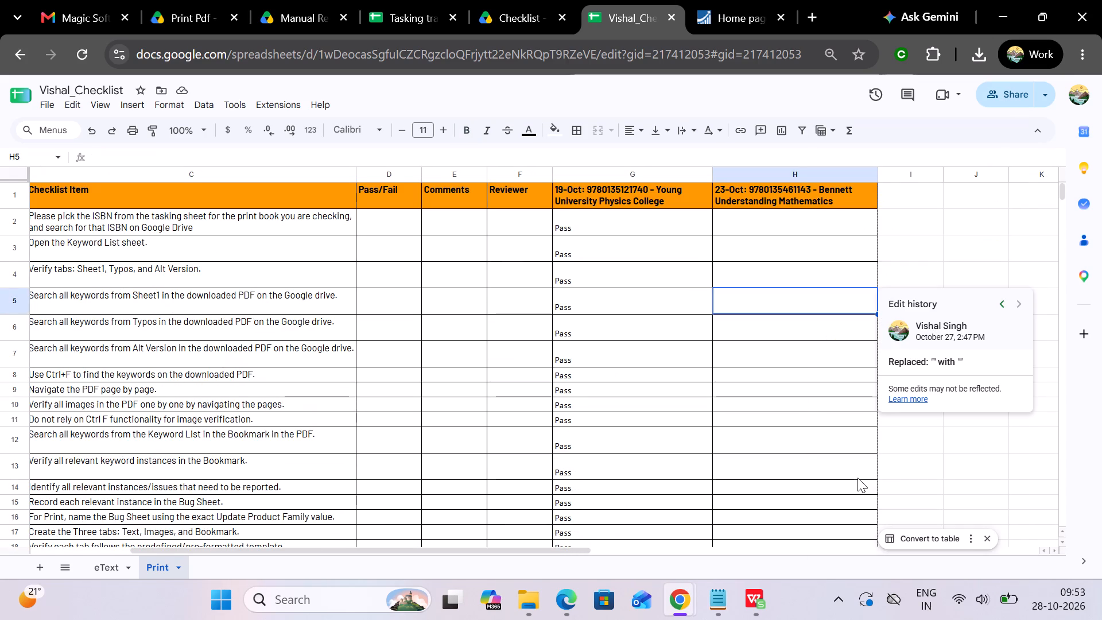
{"action": "left_click", "coordinate": [1002, 296]}
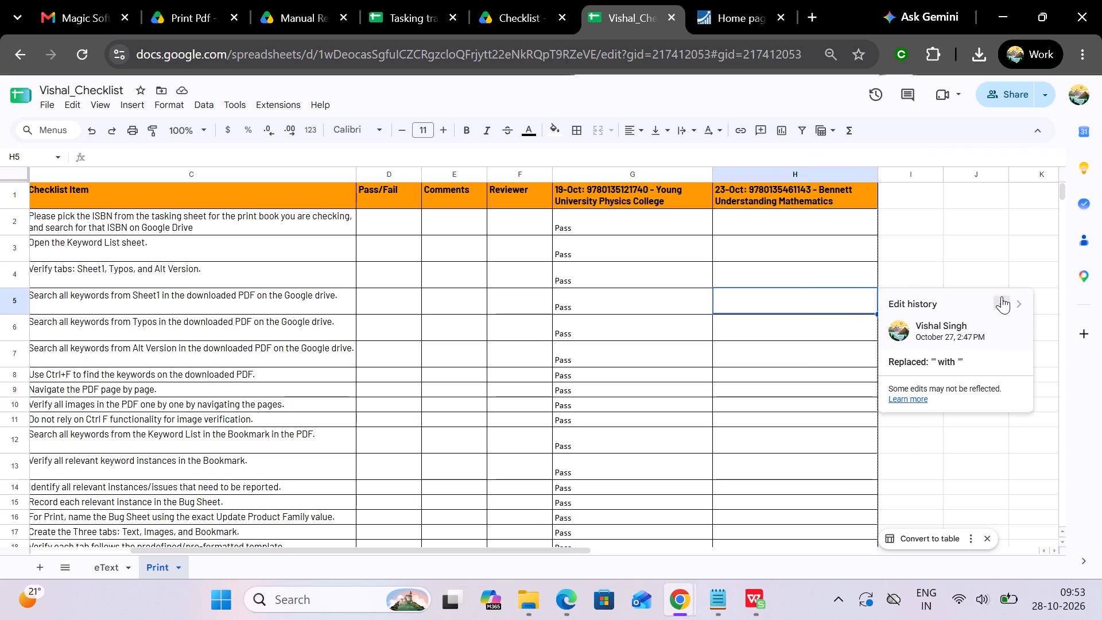
{"action": "left_click", "coordinate": [785, 462]}
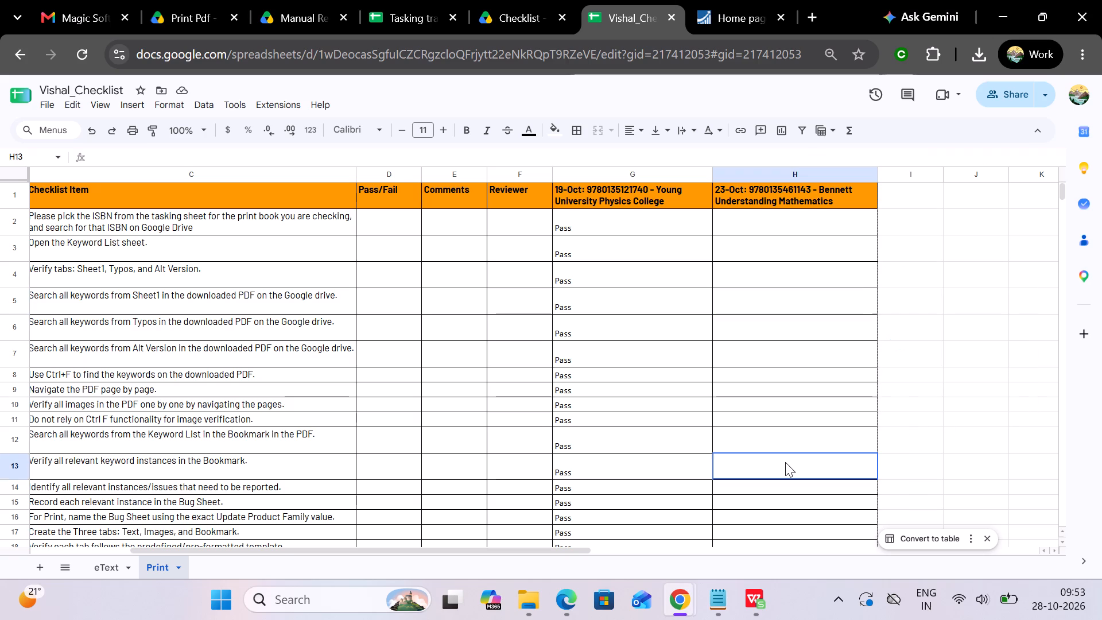
Look over the remaining Print checklist items and the book columns beyond the Reviewer column.
{"action": "scroll", "coordinate": [785, 462], "scroll_direction": "down", "scroll_amount": 2}
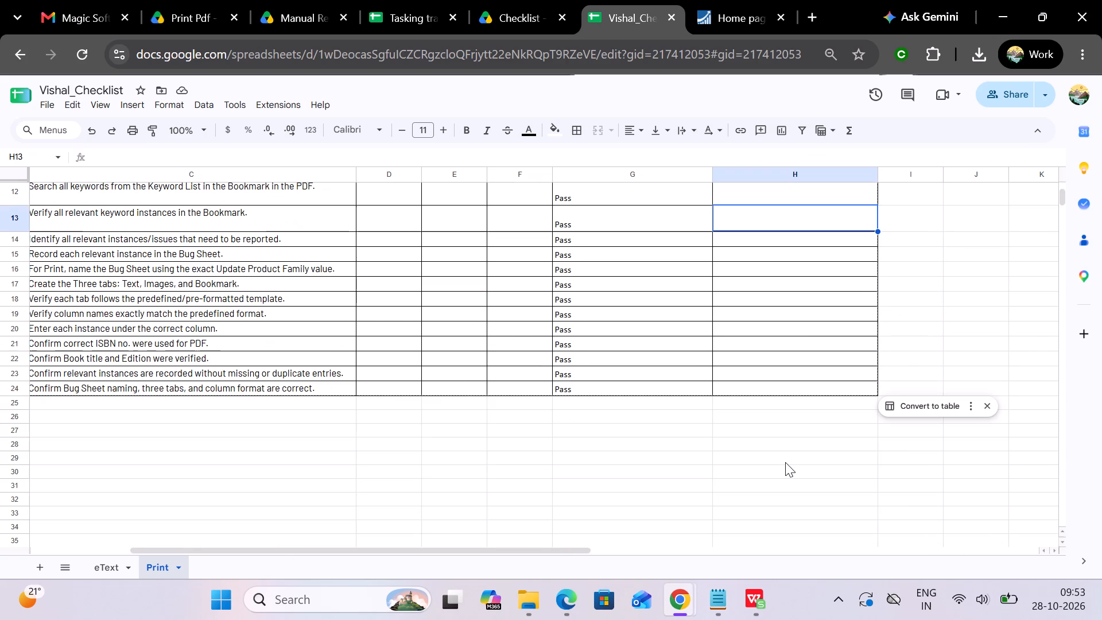
{"action": "scroll", "coordinate": [785, 462], "scroll_direction": "up", "scroll_amount": 4}
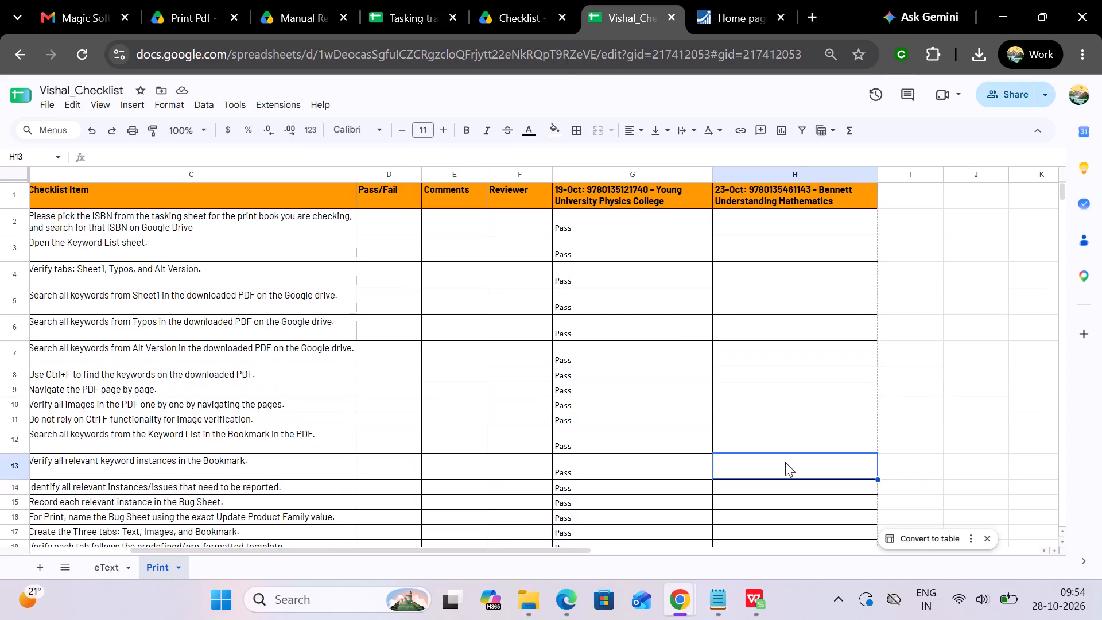
{"action": "scroll", "coordinate": [785, 462], "scroll_direction": "left", "scroll_amount": 1}
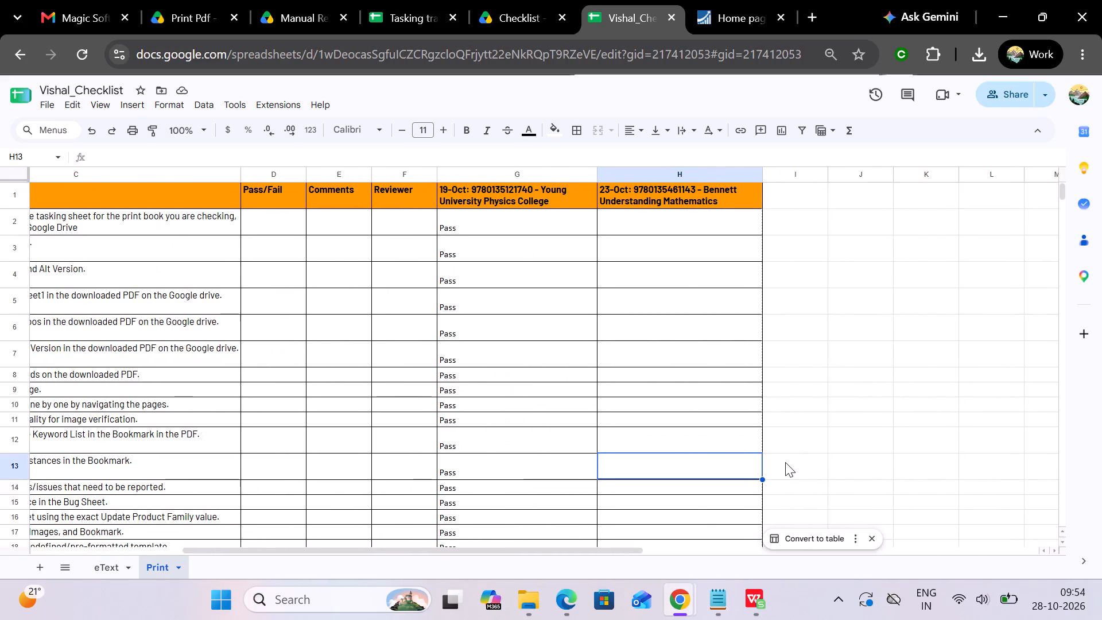
{"action": "scroll", "coordinate": [785, 462], "scroll_direction": "up", "scroll_amount": 1}
{"action": "scroll", "coordinate": [785, 462], "scroll_direction": "left", "scroll_amount": 1}
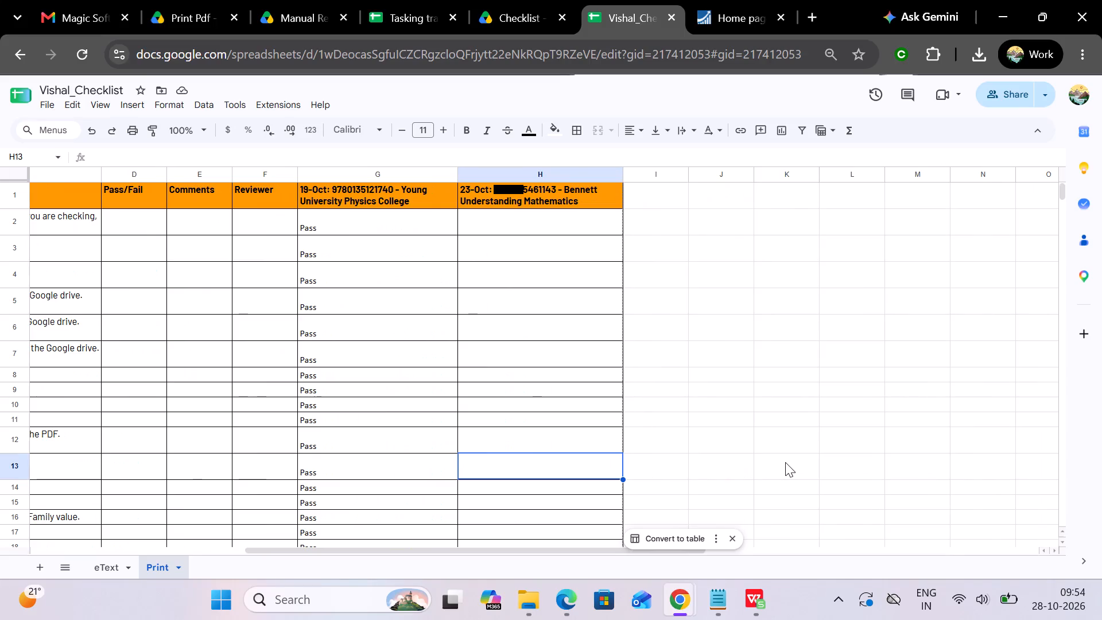
{"action": "scroll", "coordinate": [666, 459], "scroll_direction": "left", "scroll_amount": 1}
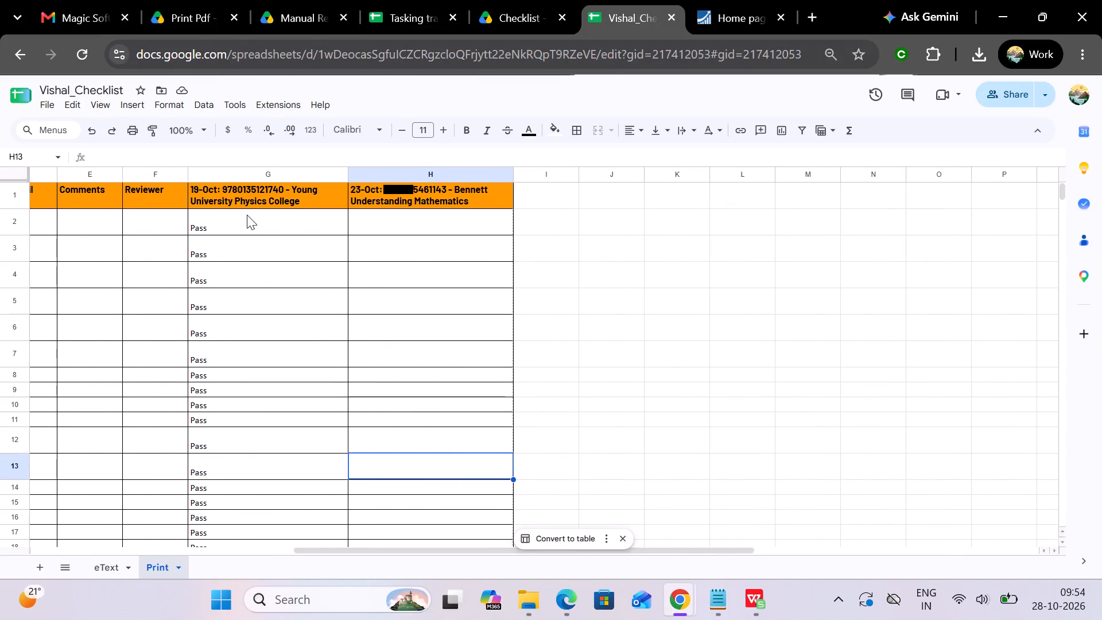
Open Aayush_Checklist from the Checklist folder and examine how its Print and eText sheets are filled in.
{"action": "left_click", "coordinate": [545, 29]}
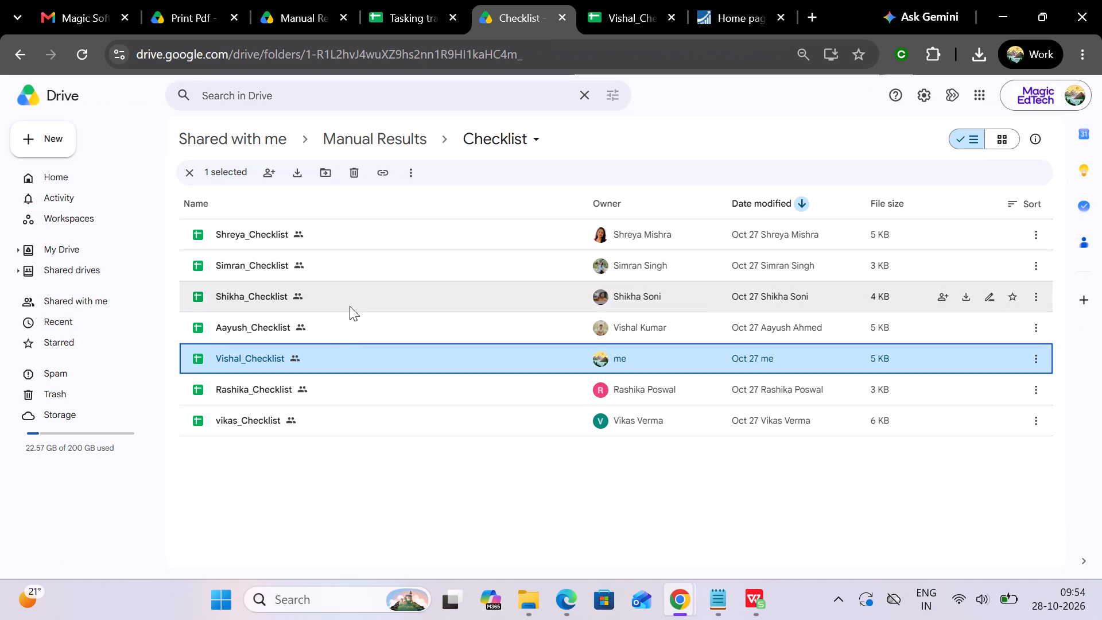
{"action": "left_click", "coordinate": [354, 313]}
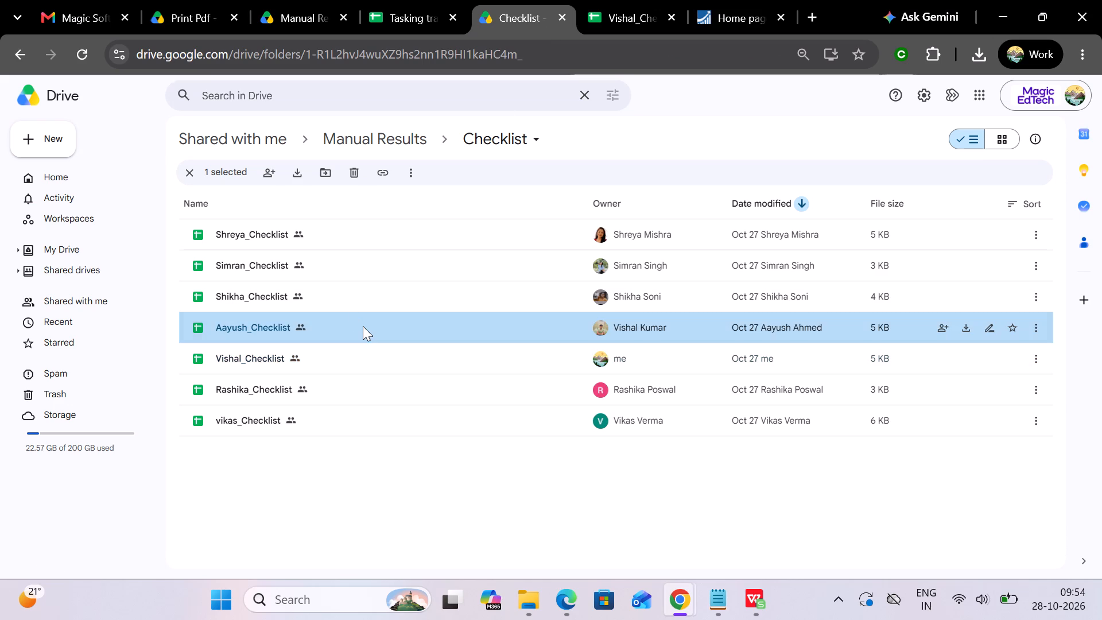
{"action": "double_click", "coordinate": [363, 326]}
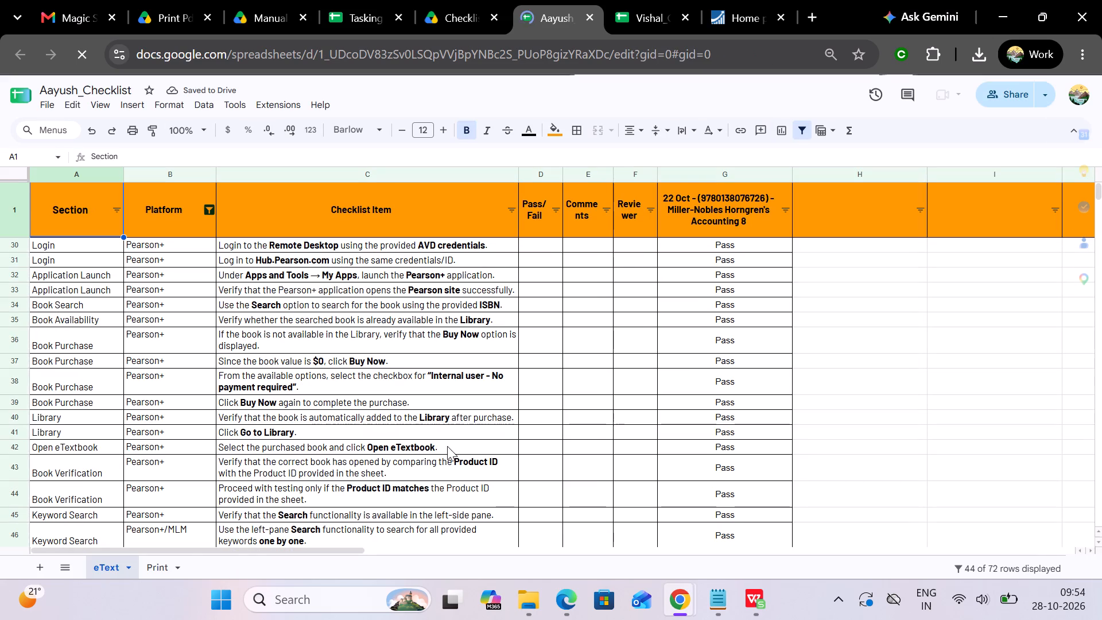
{"action": "left_click", "coordinate": [157, 559]}
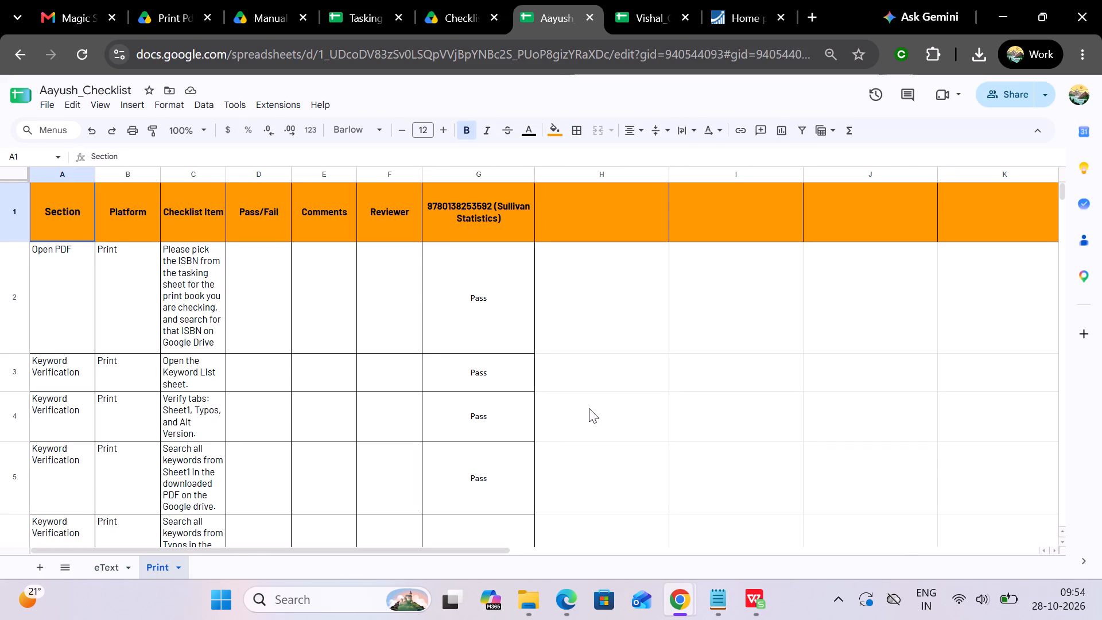
{"action": "scroll", "coordinate": [589, 408], "scroll_direction": "left", "scroll_amount": 4}
{"action": "scroll", "coordinate": [589, 408], "scroll_direction": "right", "scroll_amount": 3}
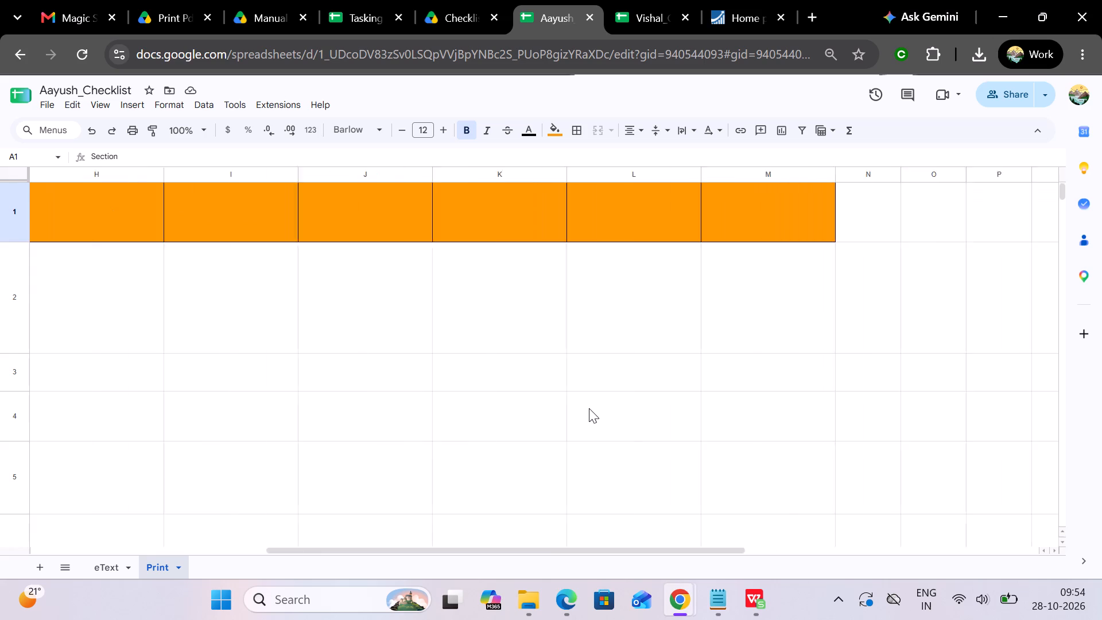
{"action": "scroll", "coordinate": [589, 408], "scroll_direction": "right", "scroll_amount": 1}
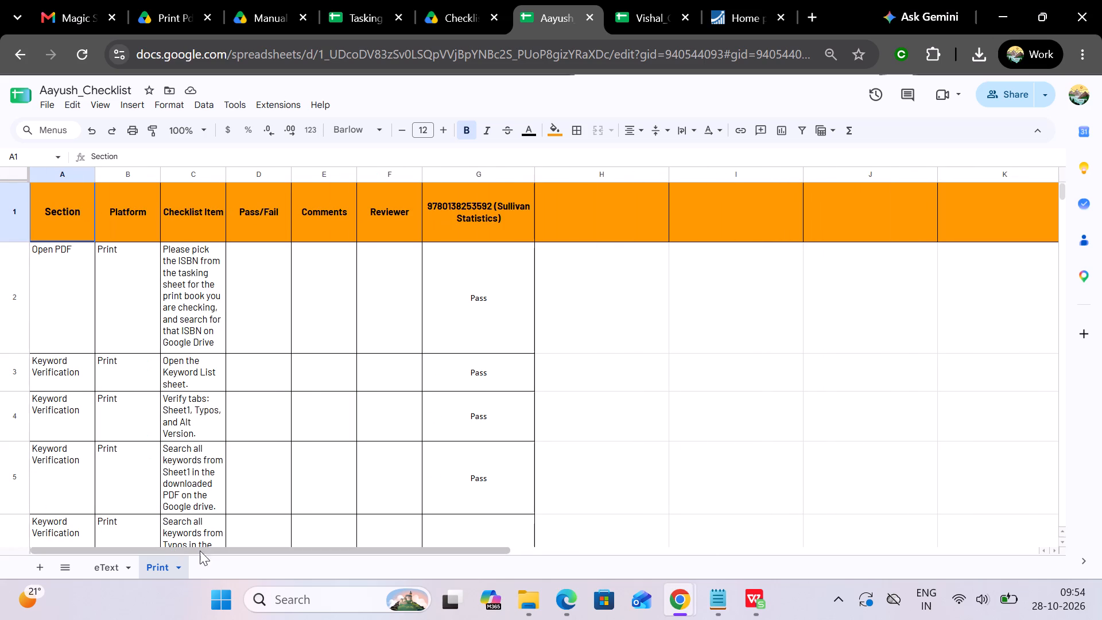
{"action": "left_click", "coordinate": [92, 573]}
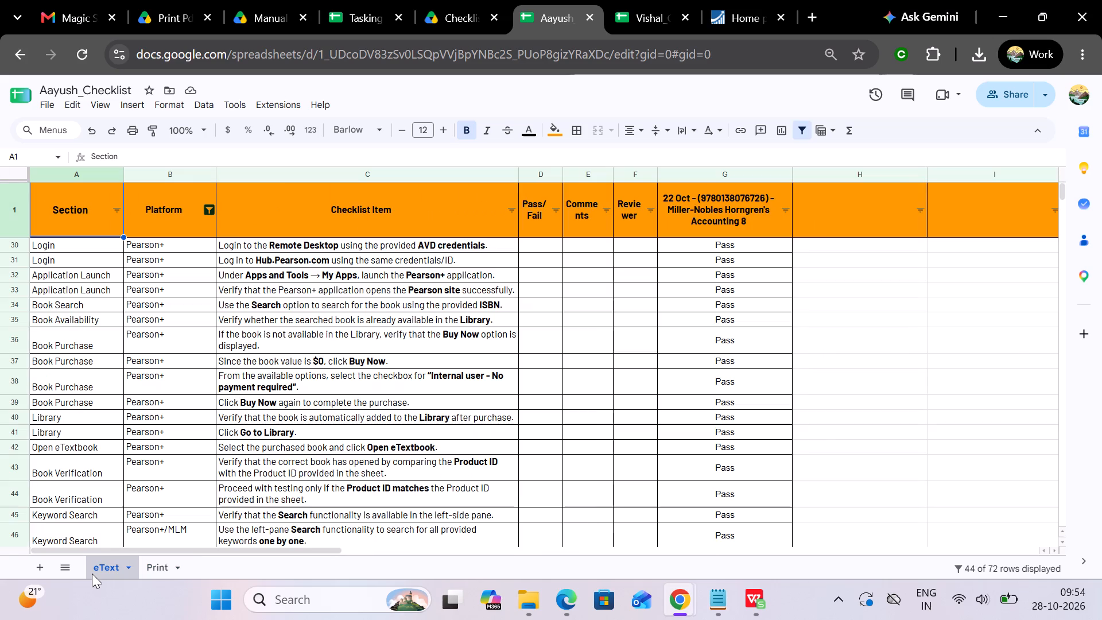
{"action": "scroll", "coordinate": [565, 384], "scroll_direction": "down", "scroll_amount": 2}
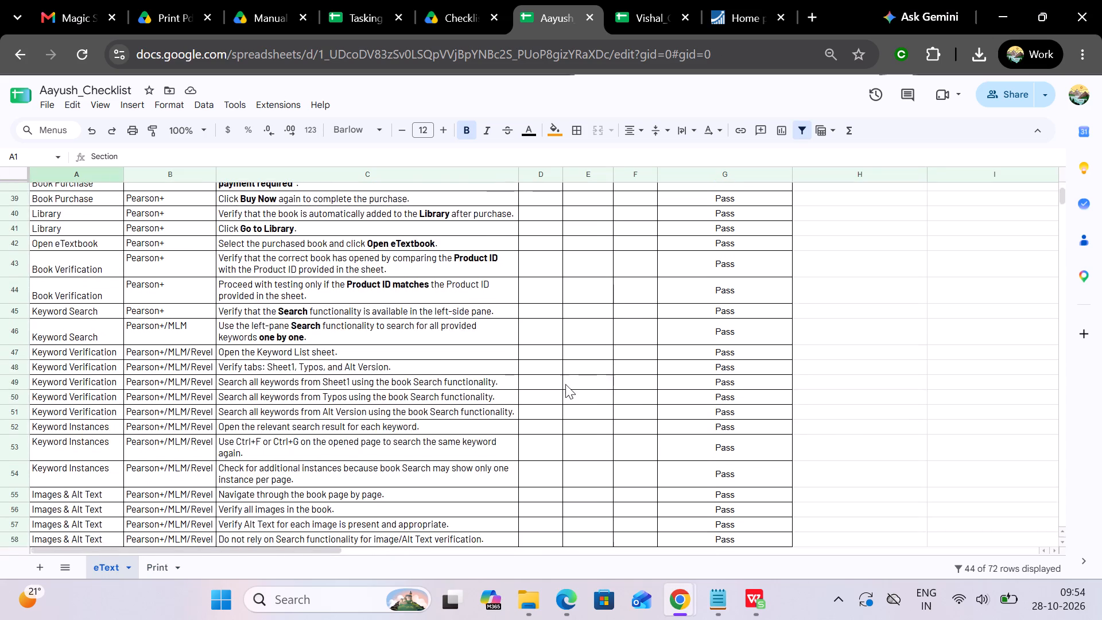
Look over the remaining eText checklist rows and the Horngren's Accounting results in Aayush_Checklist, and close that file.
{"action": "scroll", "coordinate": [565, 384], "scroll_direction": "down", "scroll_amount": 3}
{"action": "scroll", "coordinate": [565, 384], "scroll_direction": "up", "scroll_amount": 3}
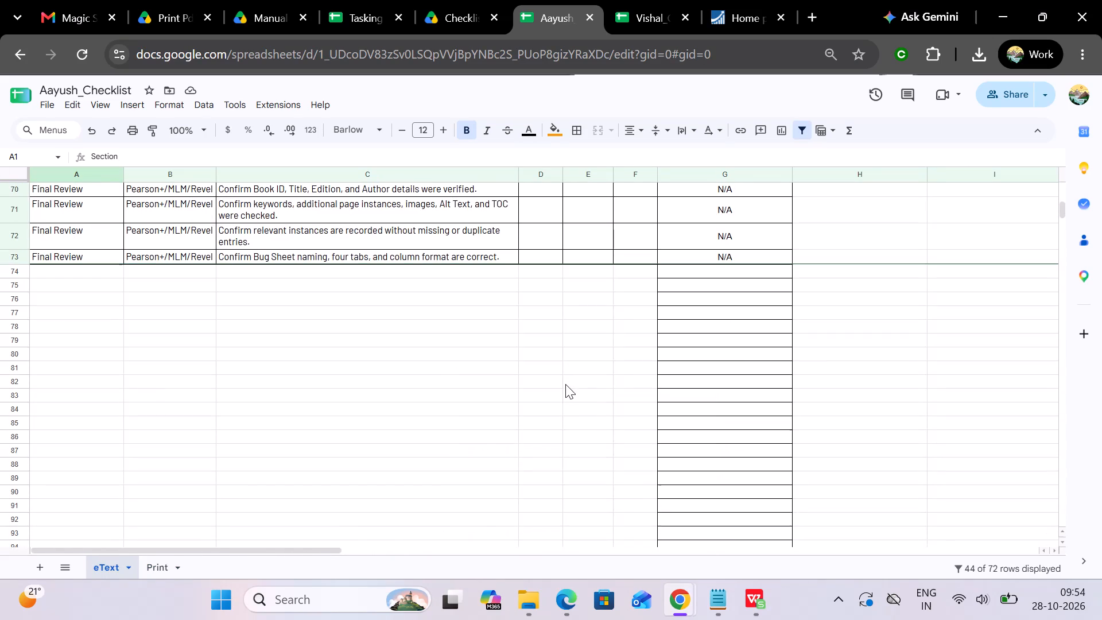
{"action": "scroll", "coordinate": [565, 384], "scroll_direction": "up", "scroll_amount": 1}
{"action": "left_click", "coordinate": [589, 14]}
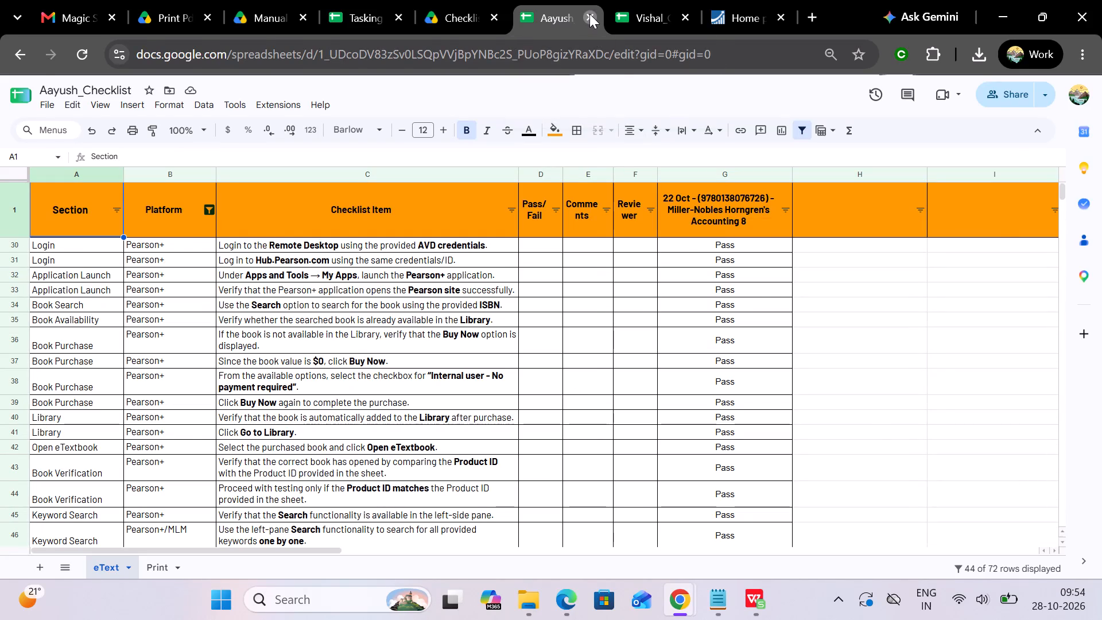
Review the Print sheet of Vishal_Checklist, comparing the checklist items with the Young University Physics and Bennett Understanding Mathematics columns.
{"action": "left_click", "coordinate": [569, 11]}
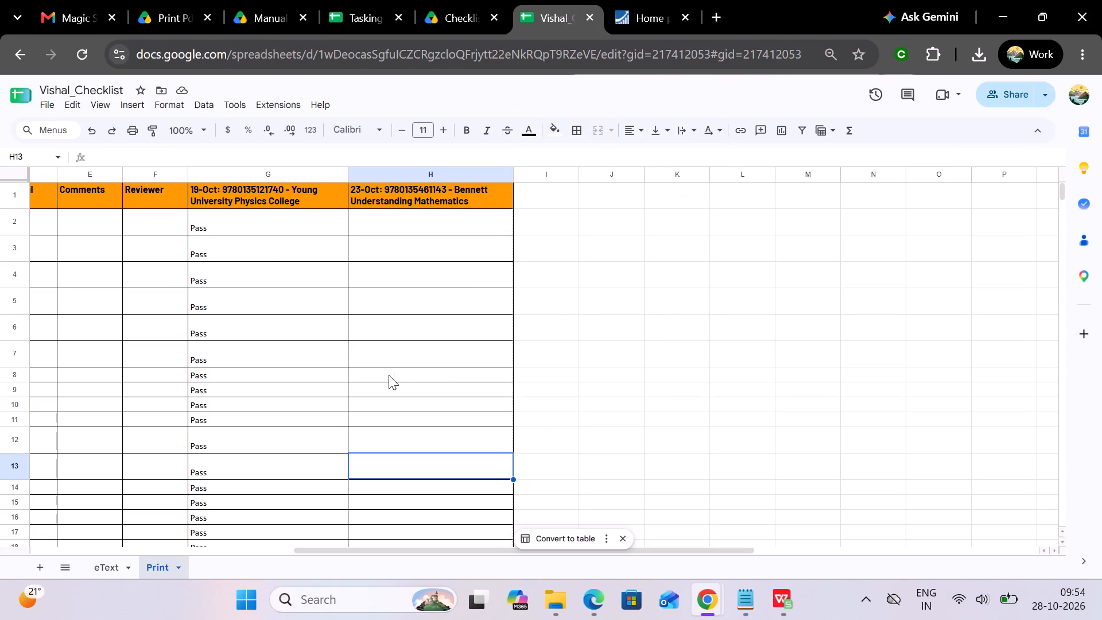
{"action": "scroll", "coordinate": [389, 375], "scroll_direction": "down", "scroll_amount": 2}
{"action": "scroll", "coordinate": [389, 375], "scroll_direction": "right", "scroll_amount": 2}
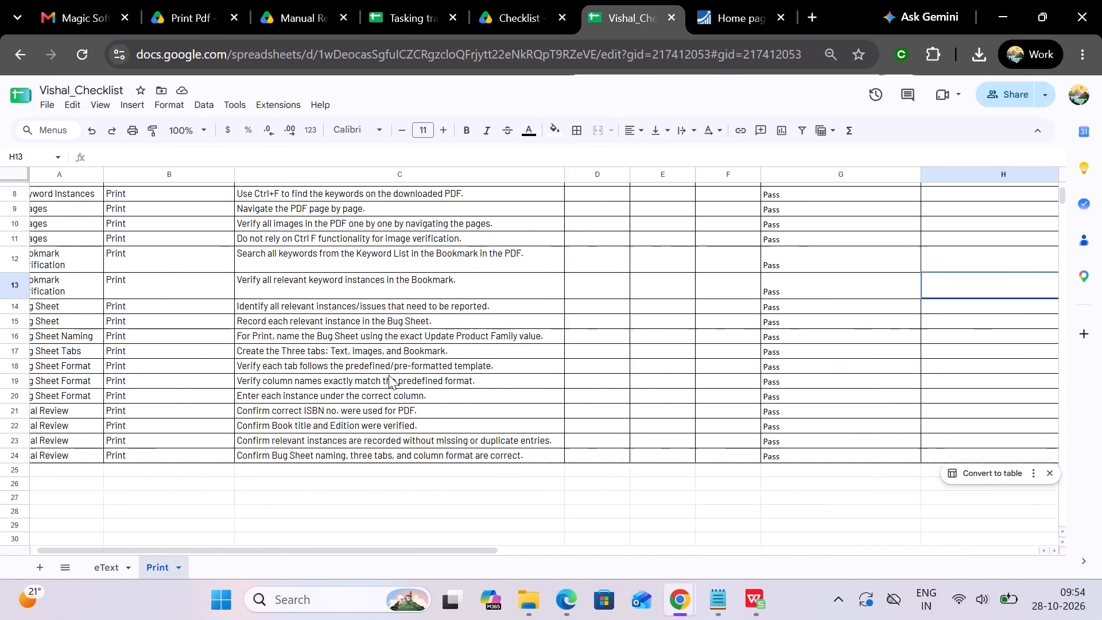
{"action": "scroll", "coordinate": [389, 375], "scroll_direction": "right", "scroll_amount": 1}
{"action": "scroll", "coordinate": [389, 375], "scroll_direction": "up", "scroll_amount": 2}
{"action": "scroll", "coordinate": [389, 375], "scroll_direction": "left", "scroll_amount": 1}
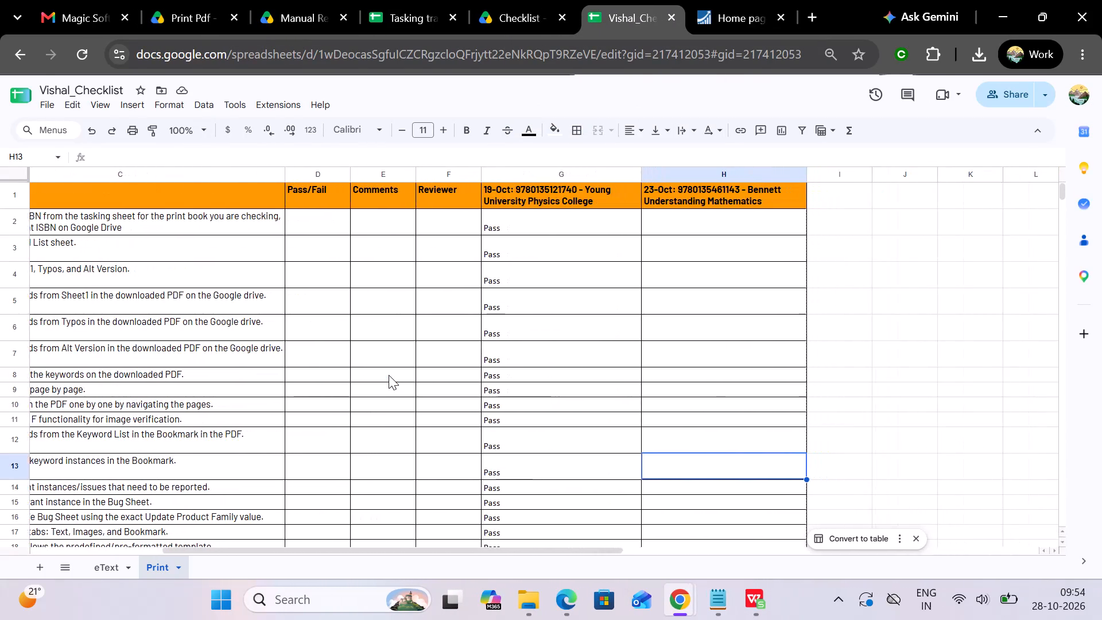
{"action": "scroll", "coordinate": [389, 375], "scroll_direction": "left", "scroll_amount": 2}
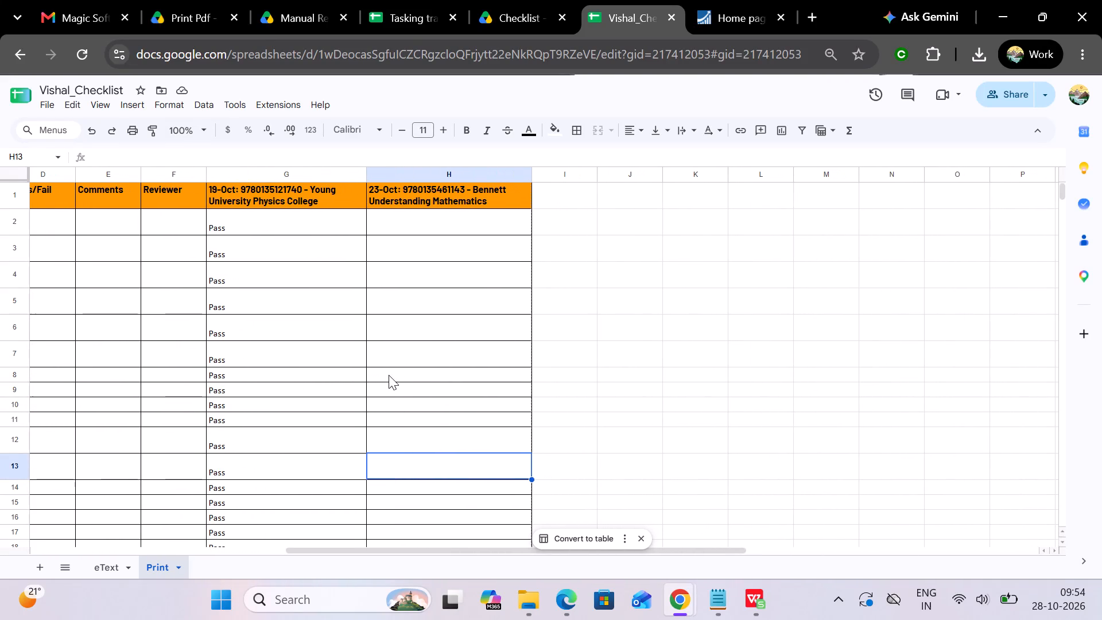
{"action": "left_click", "coordinate": [64, 20]}
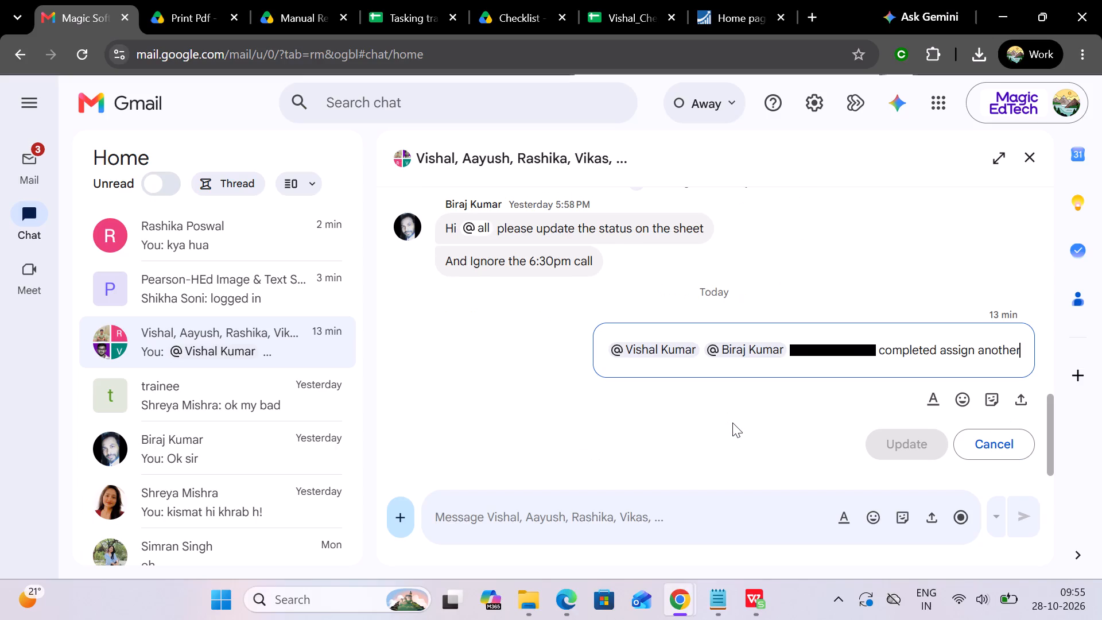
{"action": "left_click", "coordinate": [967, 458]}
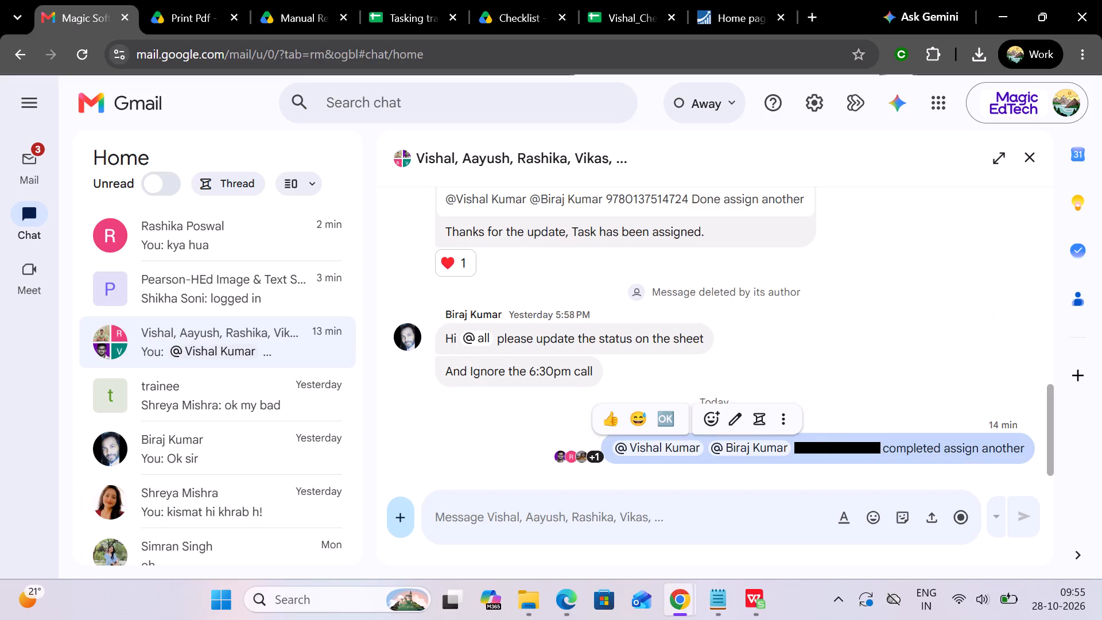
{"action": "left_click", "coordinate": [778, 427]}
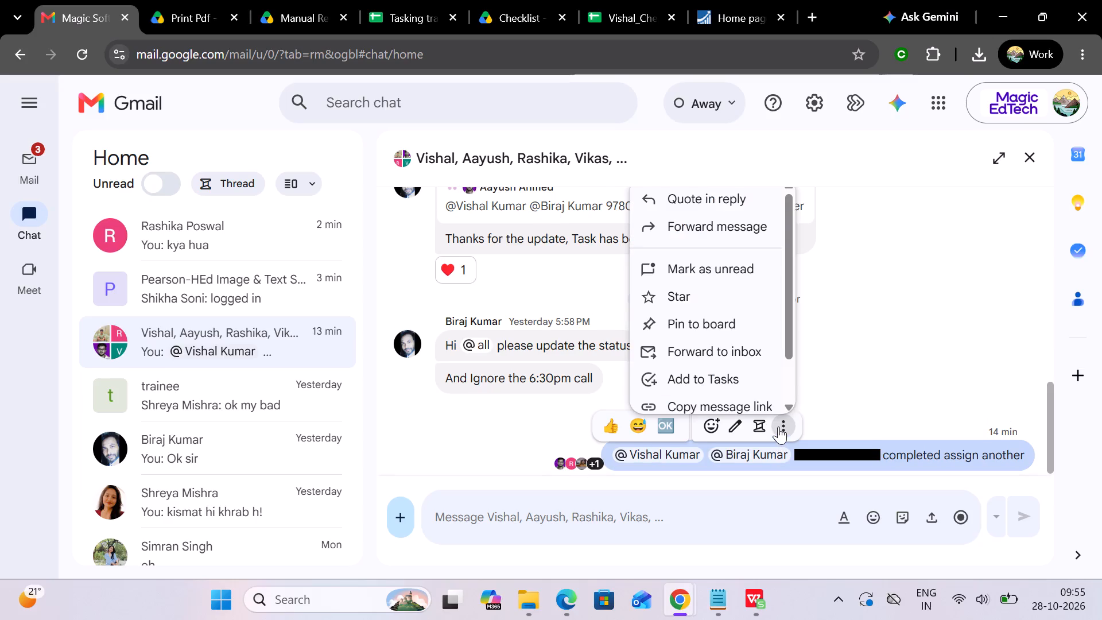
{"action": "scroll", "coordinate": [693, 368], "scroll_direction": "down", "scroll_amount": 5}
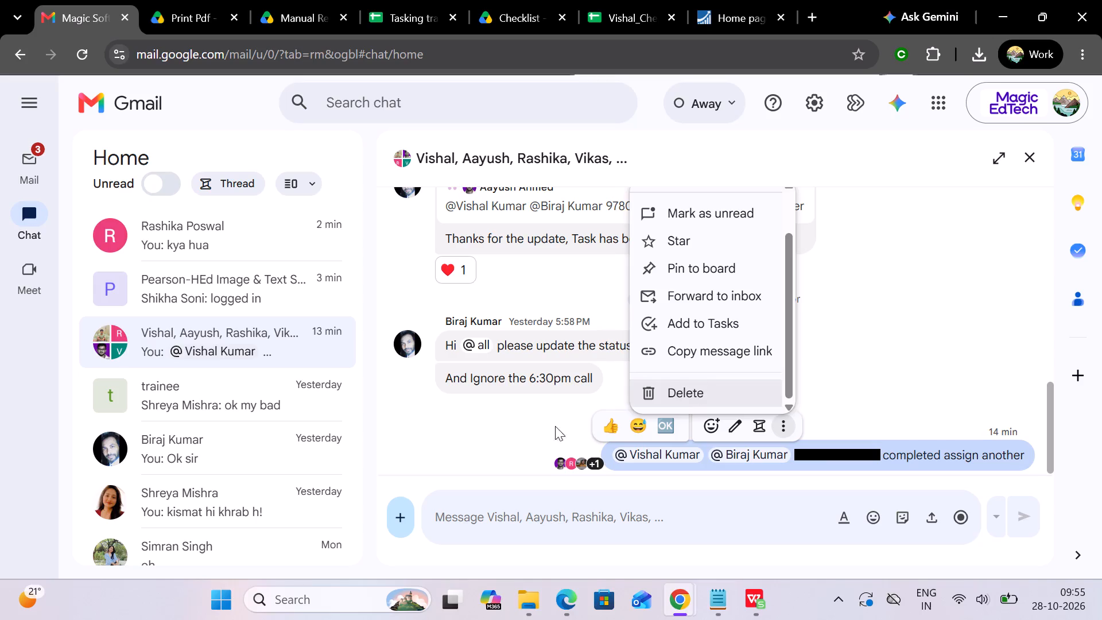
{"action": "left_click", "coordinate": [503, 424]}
Read back through yesterday's messages about book ISBNs and task assignments in the team's group chat.
{"action": "scroll", "coordinate": [503, 424], "scroll_direction": "up", "scroll_amount": 1}
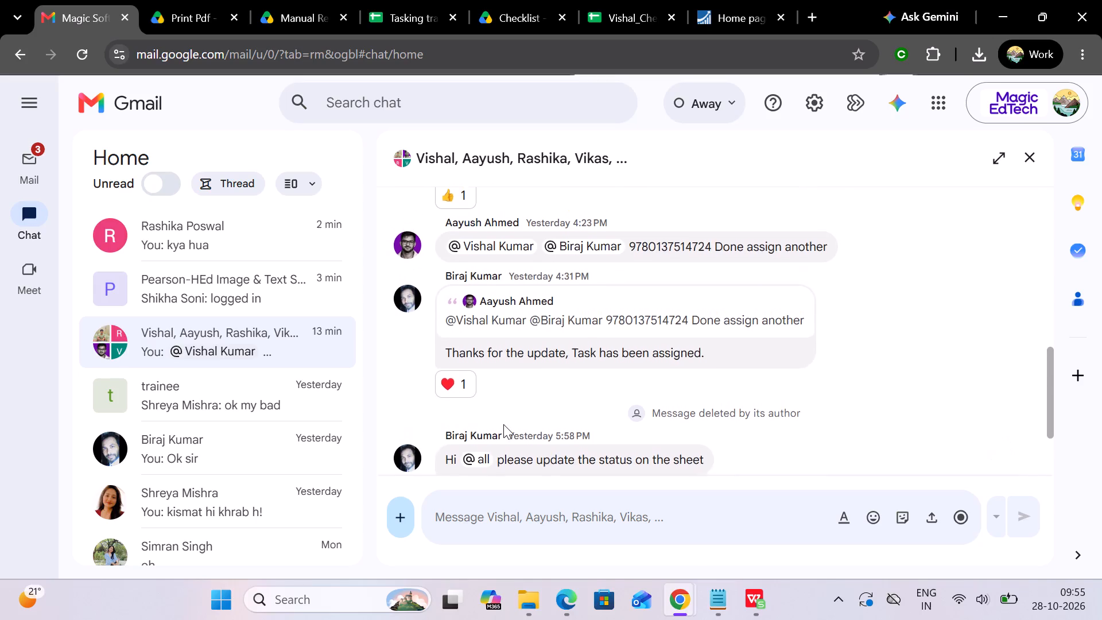
{"action": "scroll", "coordinate": [503, 424], "scroll_direction": "up", "scroll_amount": 1}
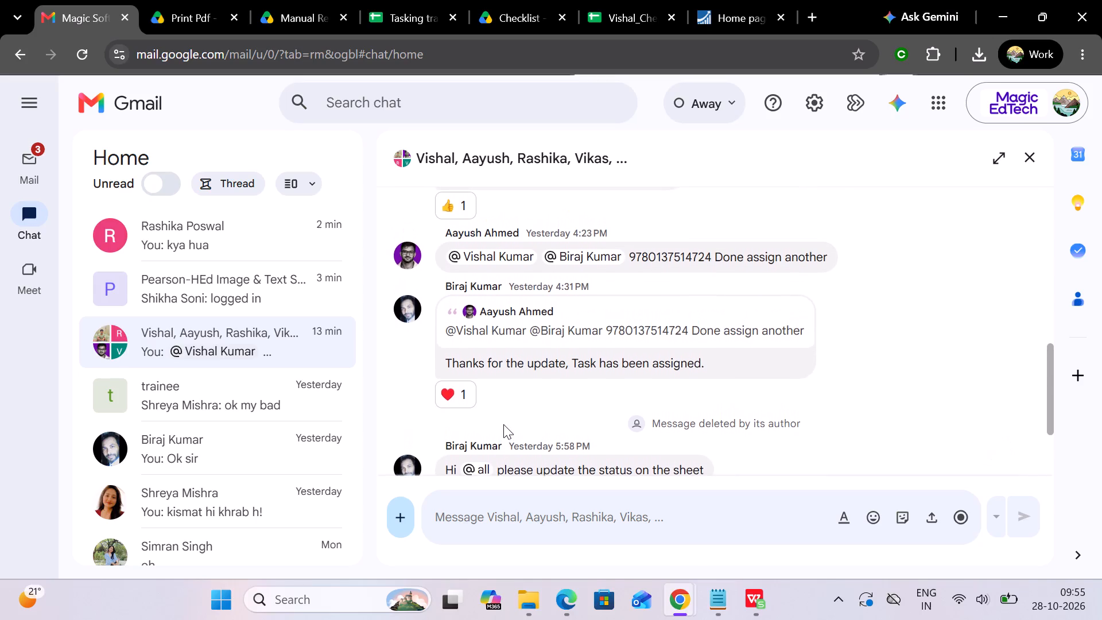
{"action": "scroll", "coordinate": [503, 424], "scroll_direction": "up", "scroll_amount": 2}
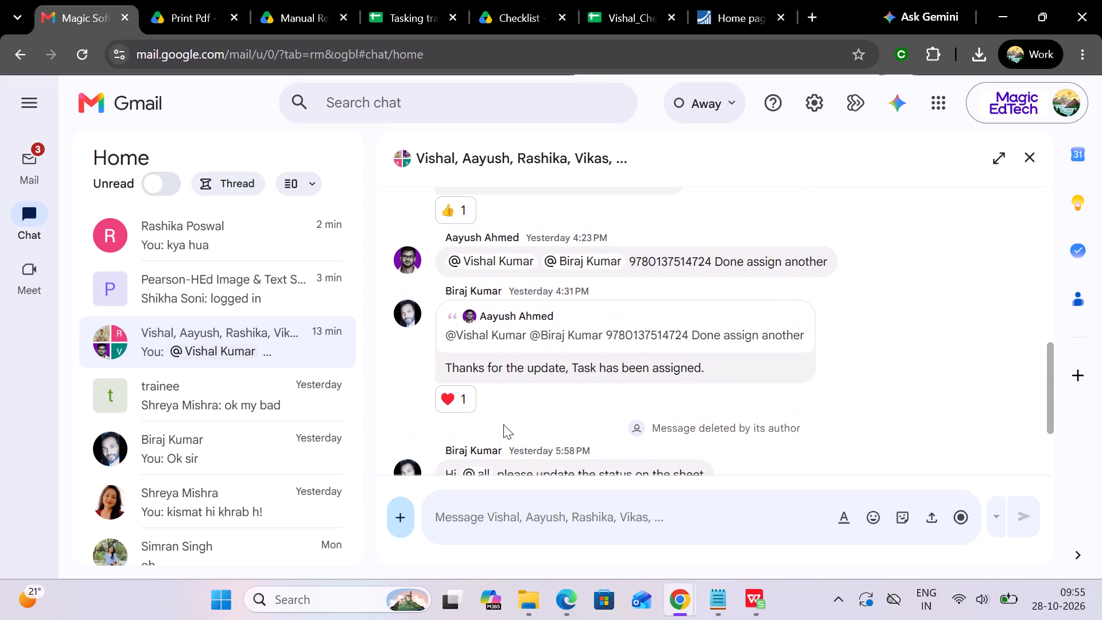
{"action": "scroll", "coordinate": [503, 424], "scroll_direction": "up", "scroll_amount": 3}
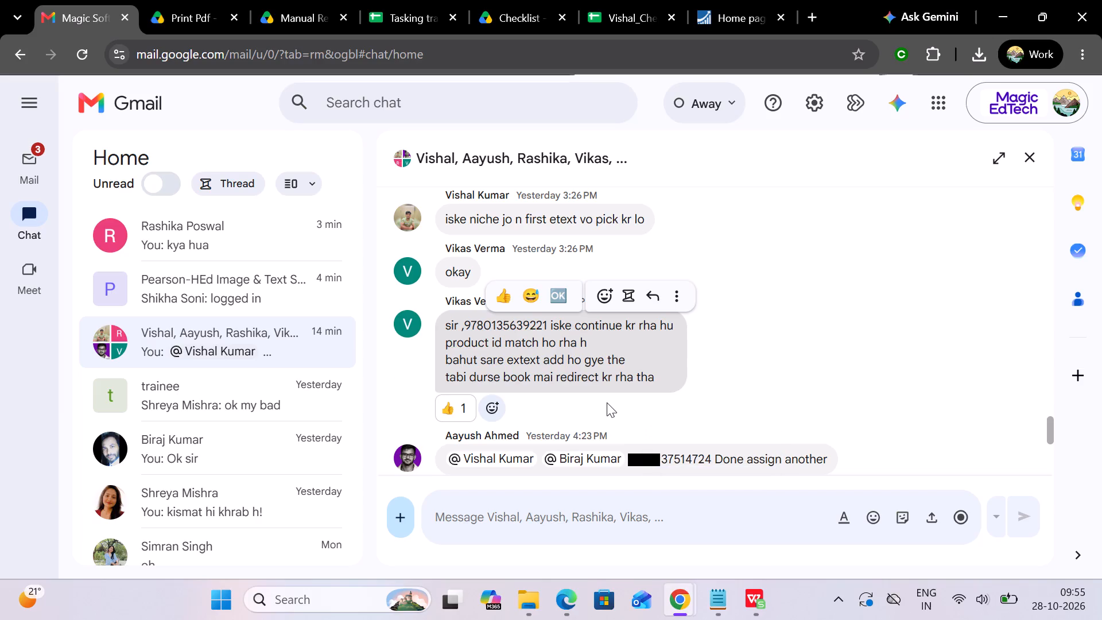
{"action": "scroll", "coordinate": [607, 402], "scroll_direction": "down", "scroll_amount": 4}
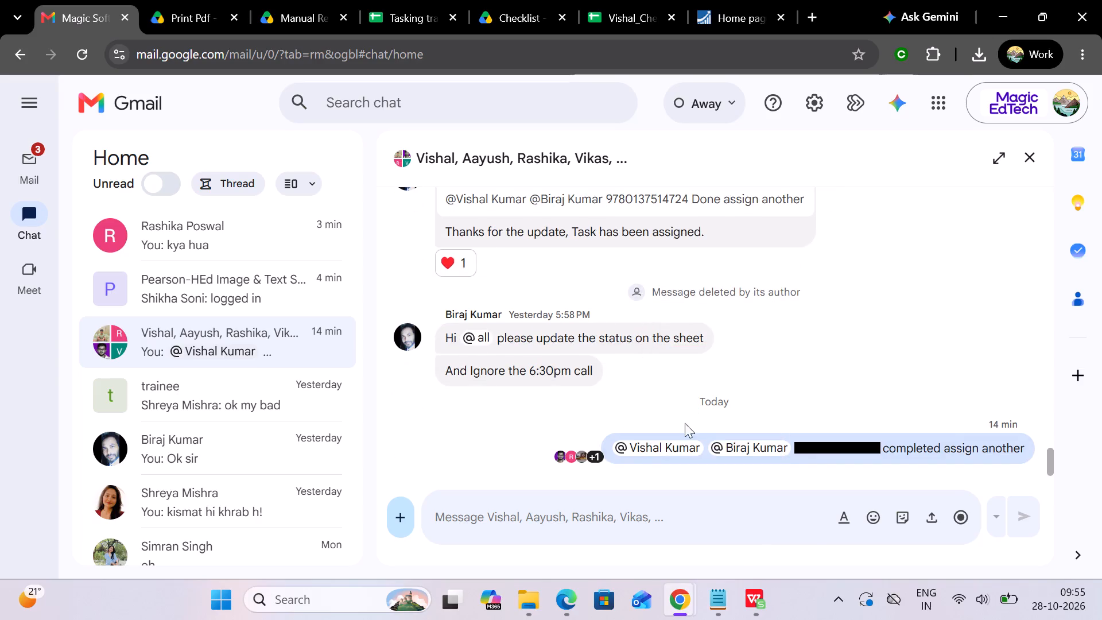
{"action": "scroll", "coordinate": [662, 437], "scroll_direction": "up", "scroll_amount": 5}
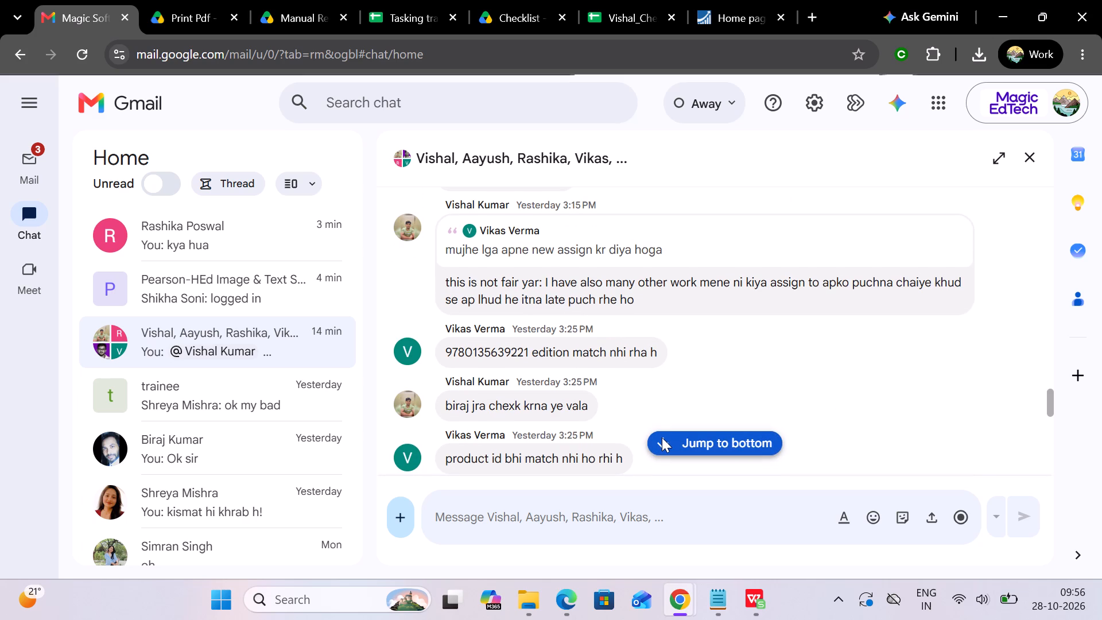